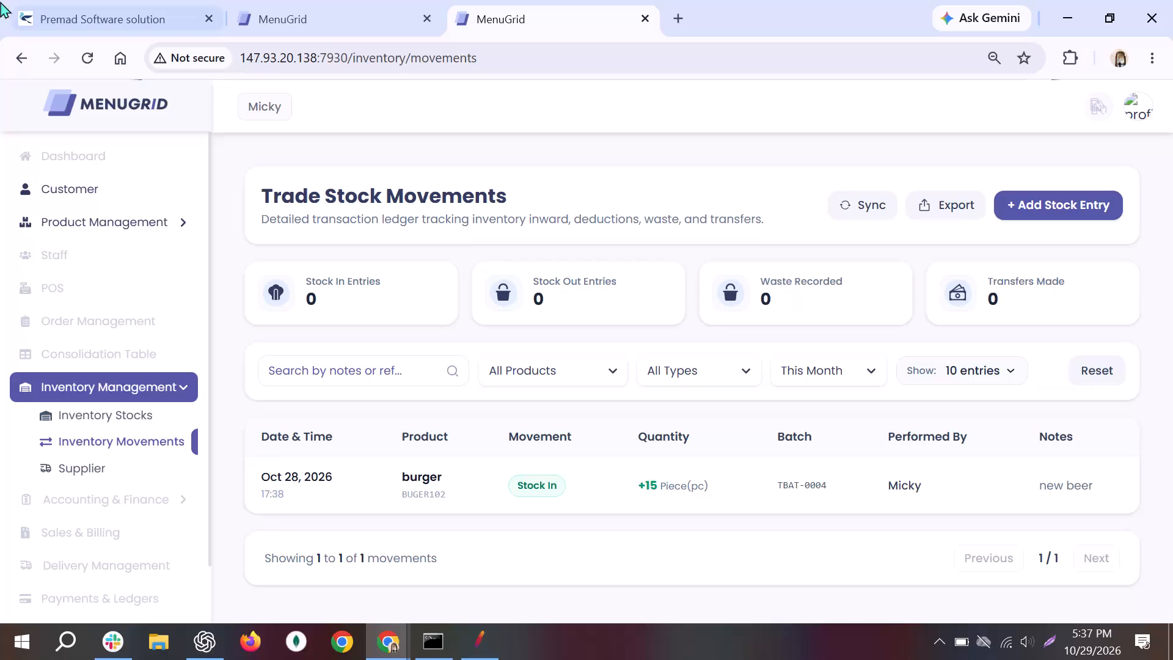
Look through the Inventory Stocks, Inventory Movements and Supplier pages of Inventory Management.
{"action": "left_click", "coordinate": [139, 421]}
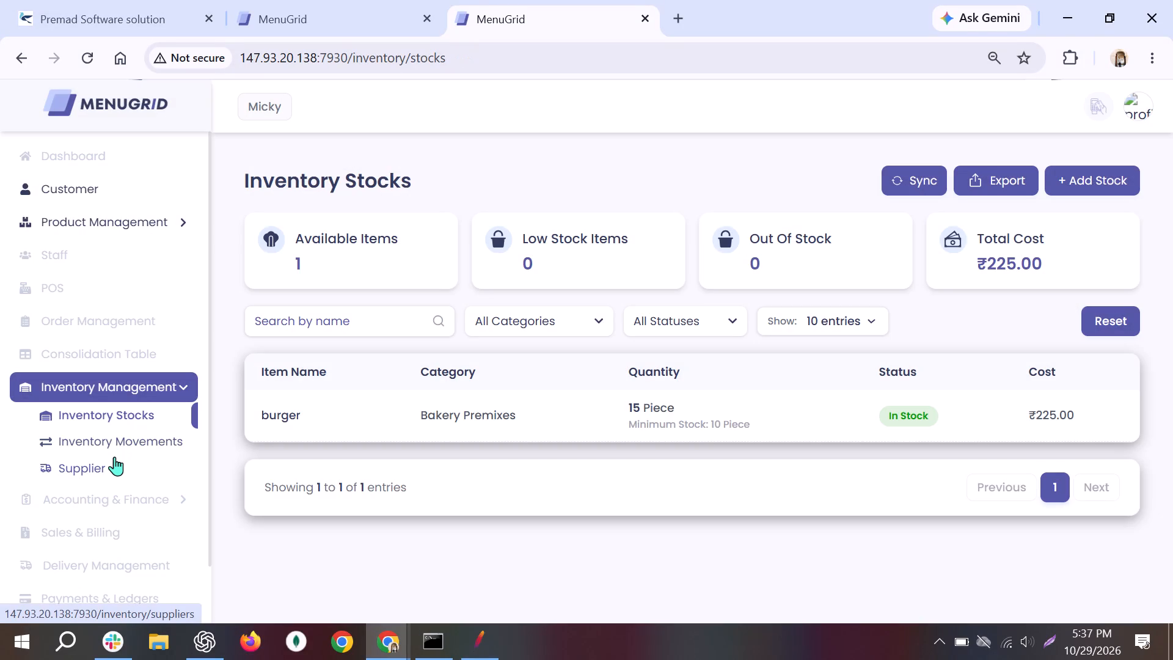
{"action": "scroll", "coordinate": [114, 457], "scroll_direction": "down", "scroll_amount": 2}
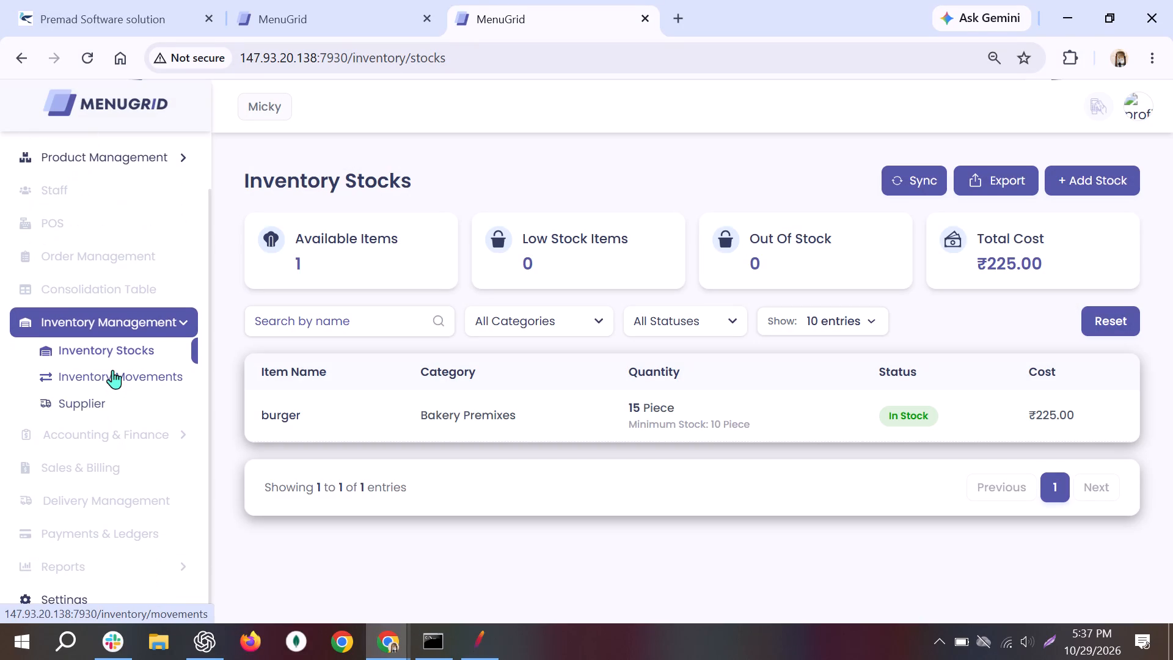
{"action": "left_click", "coordinate": [112, 375]}
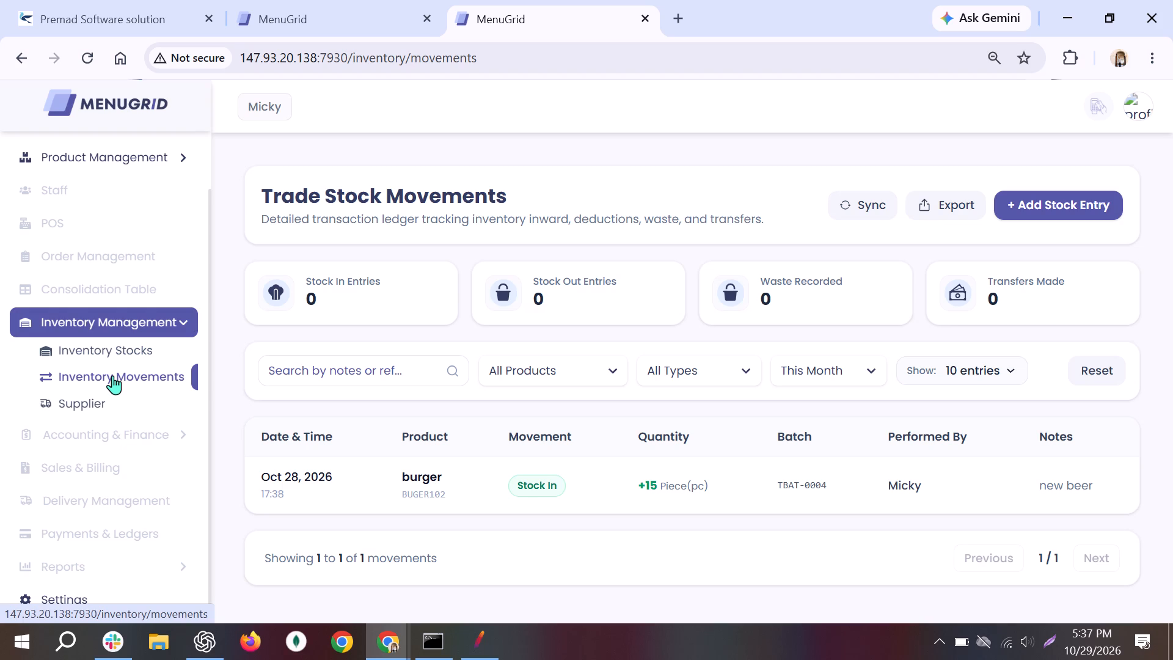
{"action": "left_click", "coordinate": [112, 375]}
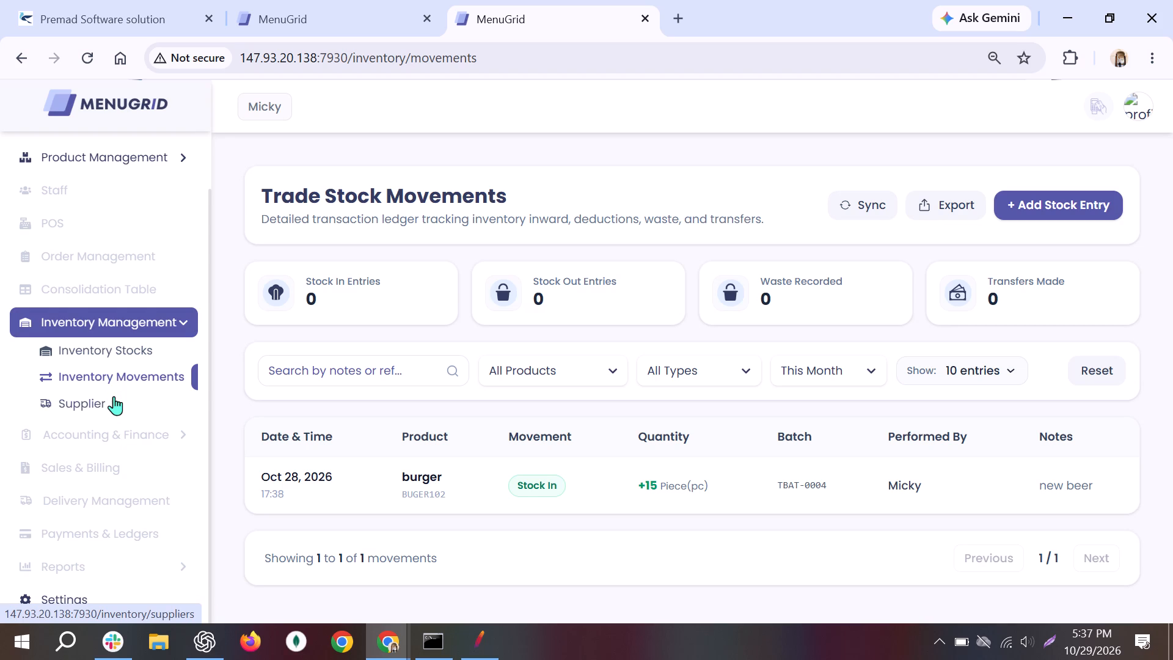
{"action": "left_click", "coordinate": [100, 406]}
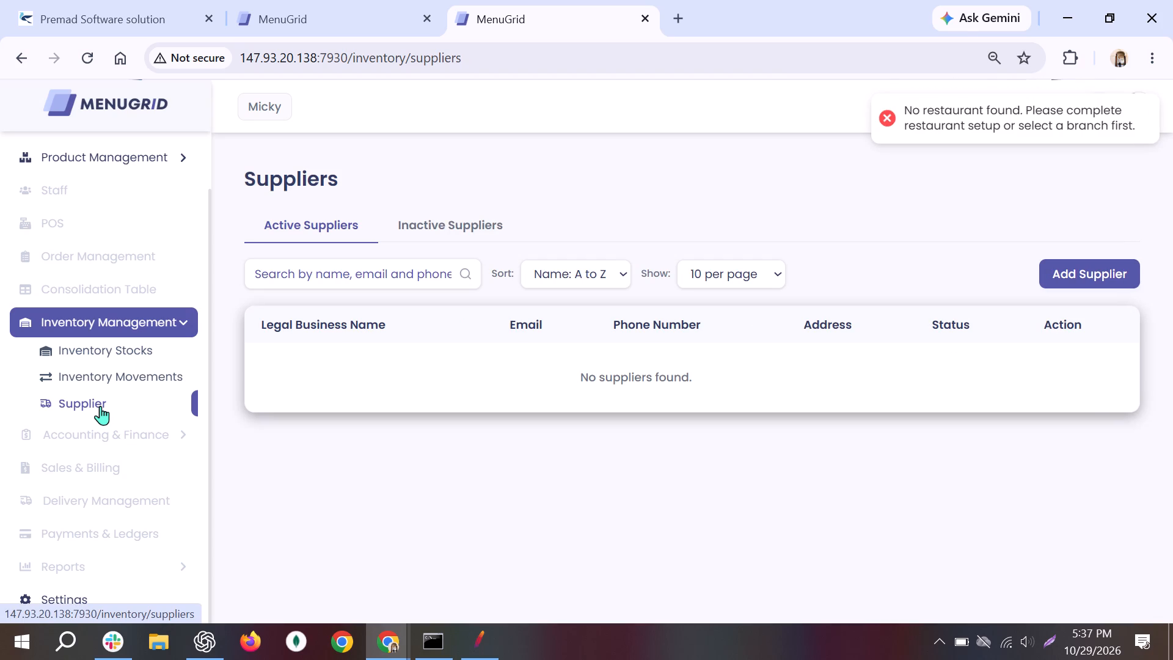
{"action": "left_click", "coordinate": [116, 331]}
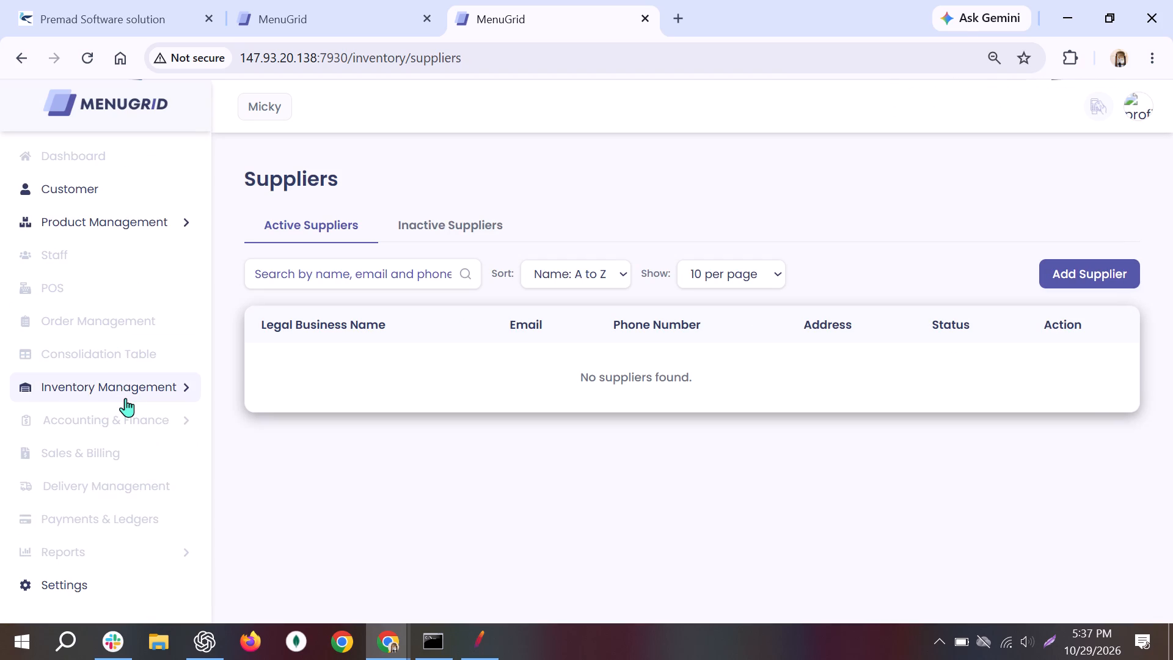
{"action": "left_click", "coordinate": [125, 398]}
{"action": "left_click", "coordinate": [100, 409]}
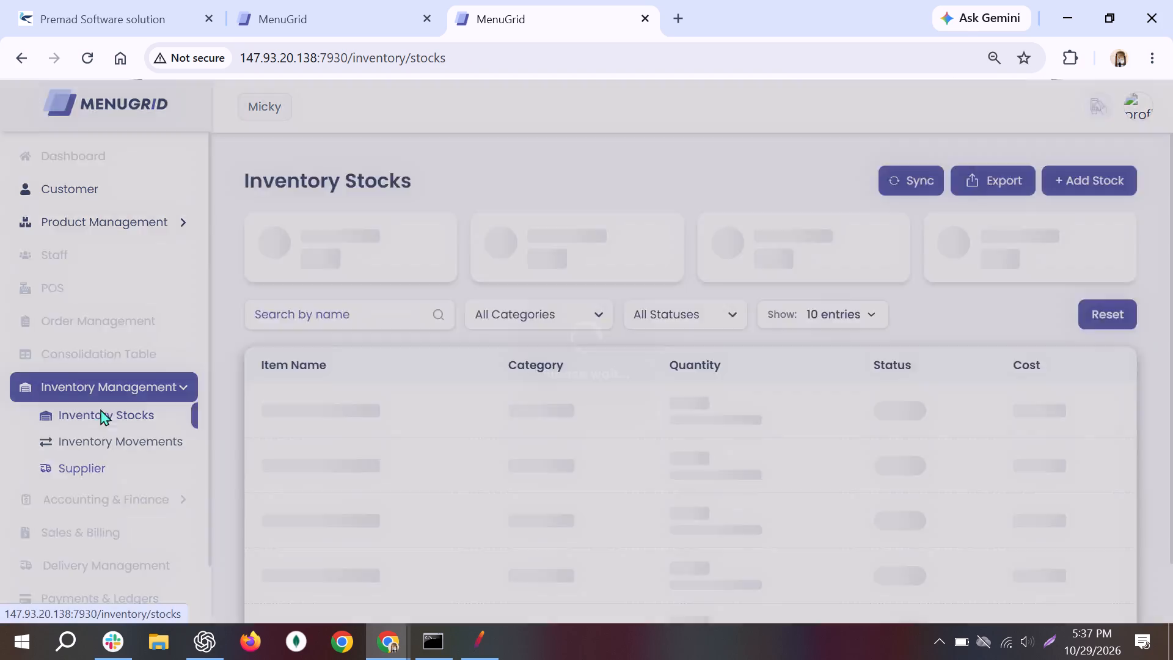
{"action": "scroll", "coordinate": [100, 409], "scroll_direction": "down", "scroll_amount": 2}
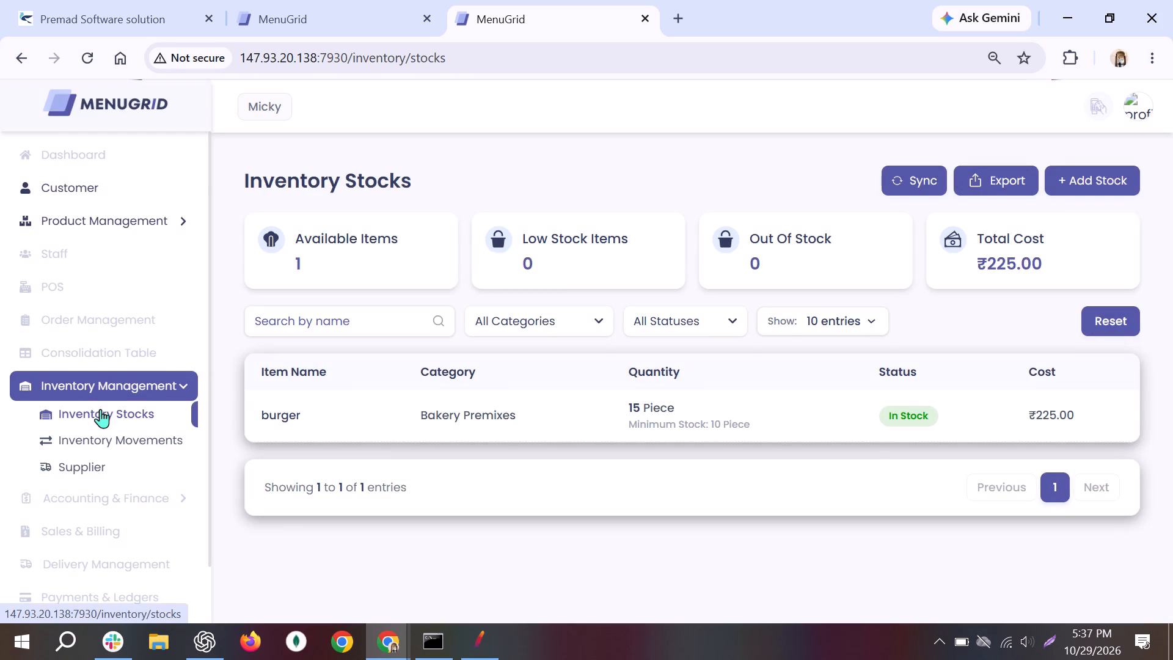
{"action": "scroll", "coordinate": [100, 409], "scroll_direction": "down", "scroll_amount": 5}
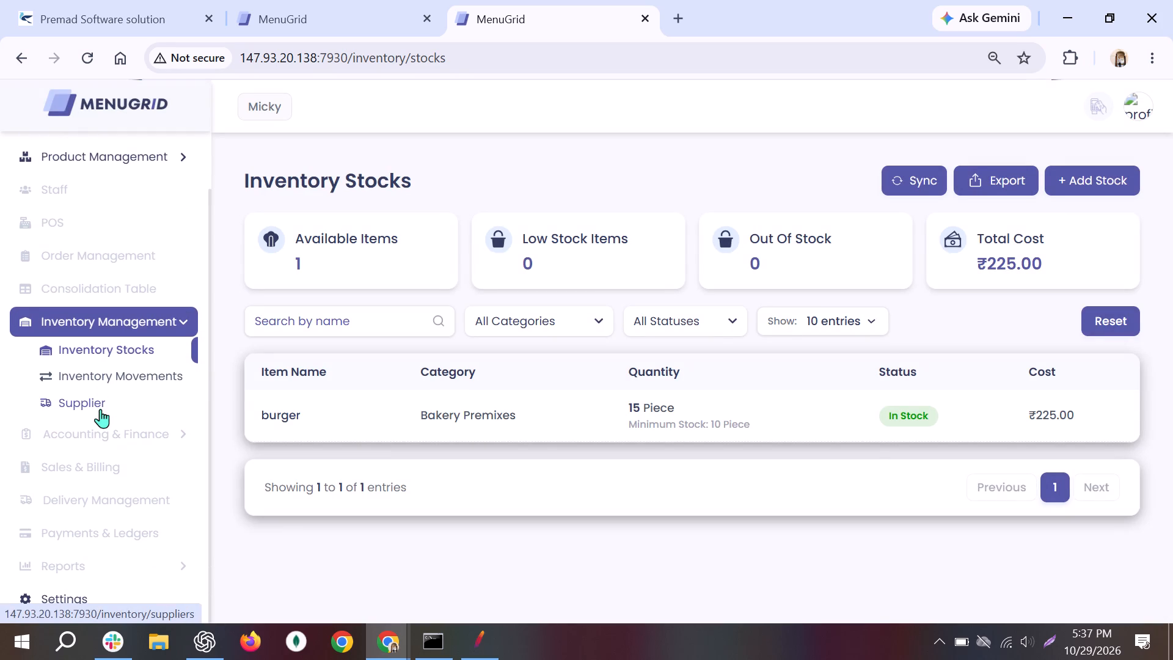
{"action": "scroll", "coordinate": [100, 409], "scroll_direction": "up", "scroll_amount": 2}
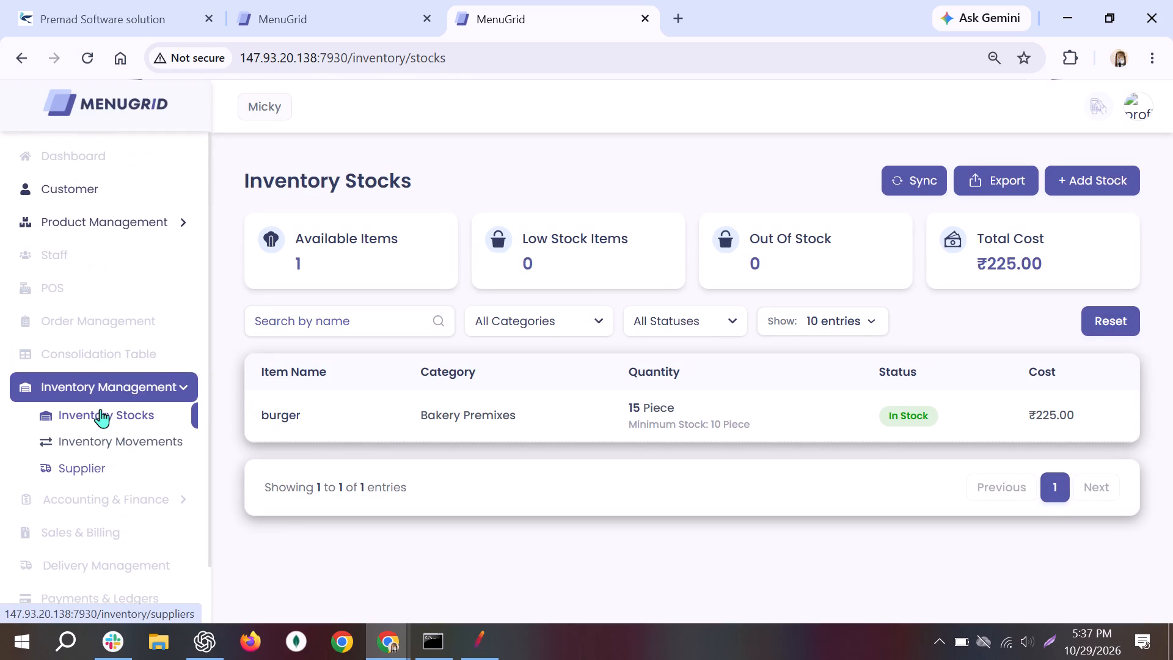
{"action": "scroll", "coordinate": [100, 409], "scroll_direction": "up", "scroll_amount": 1}
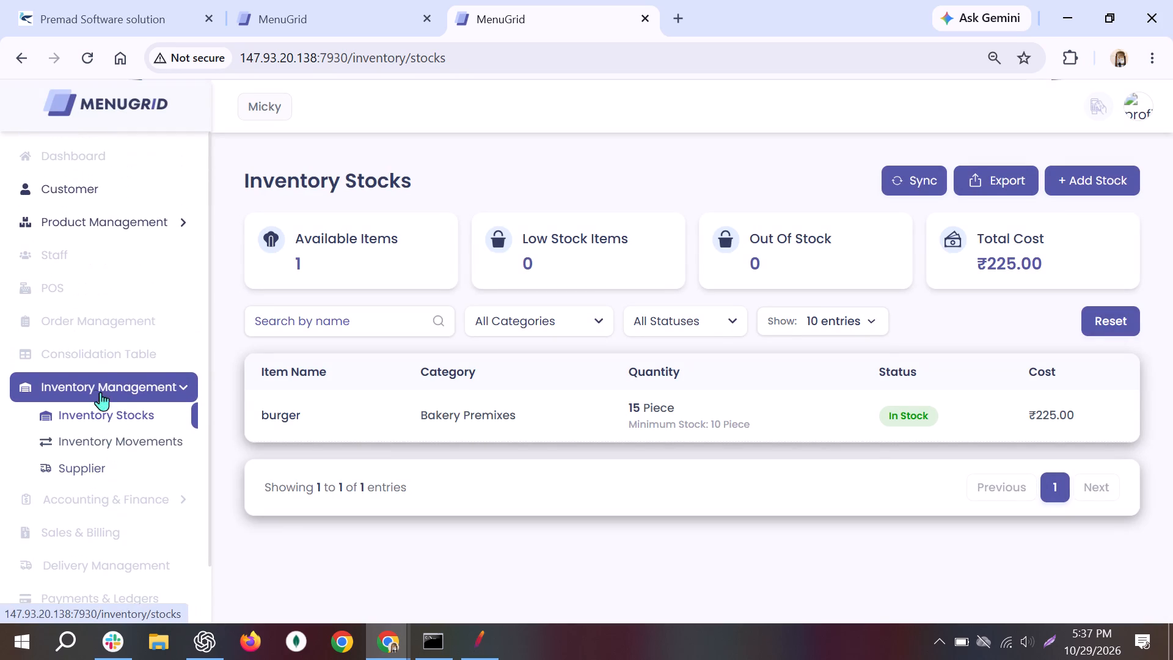
Start a new product entry from the Products list in Product Management.
{"action": "left_click", "coordinate": [114, 230]}
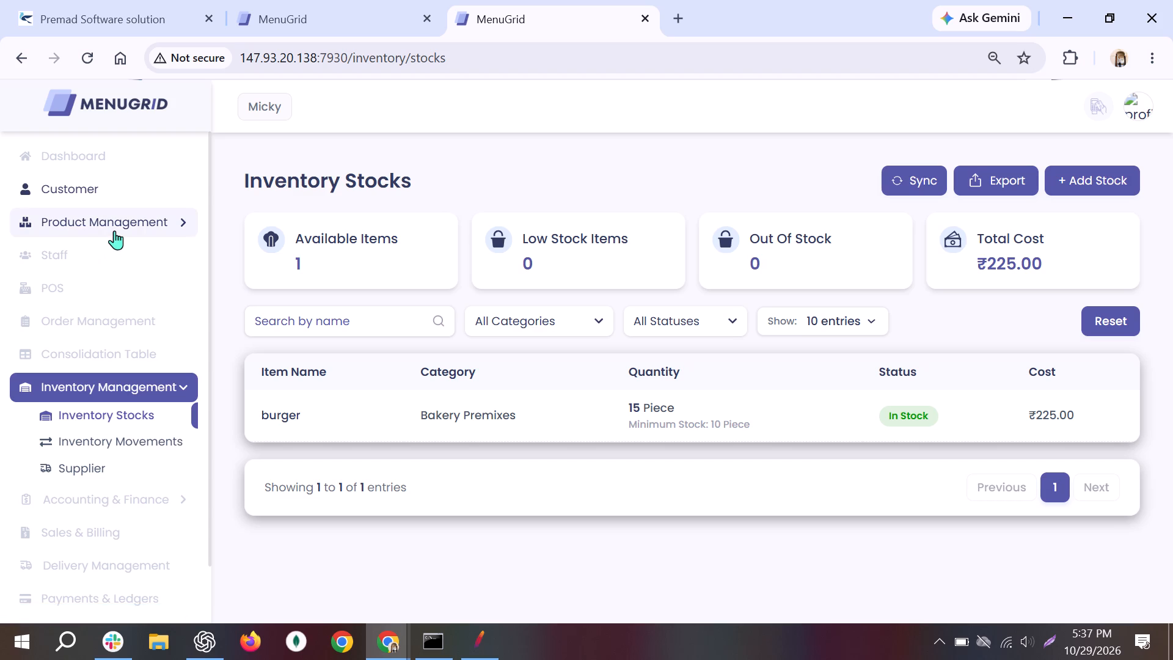
{"action": "left_click", "coordinate": [93, 249]}
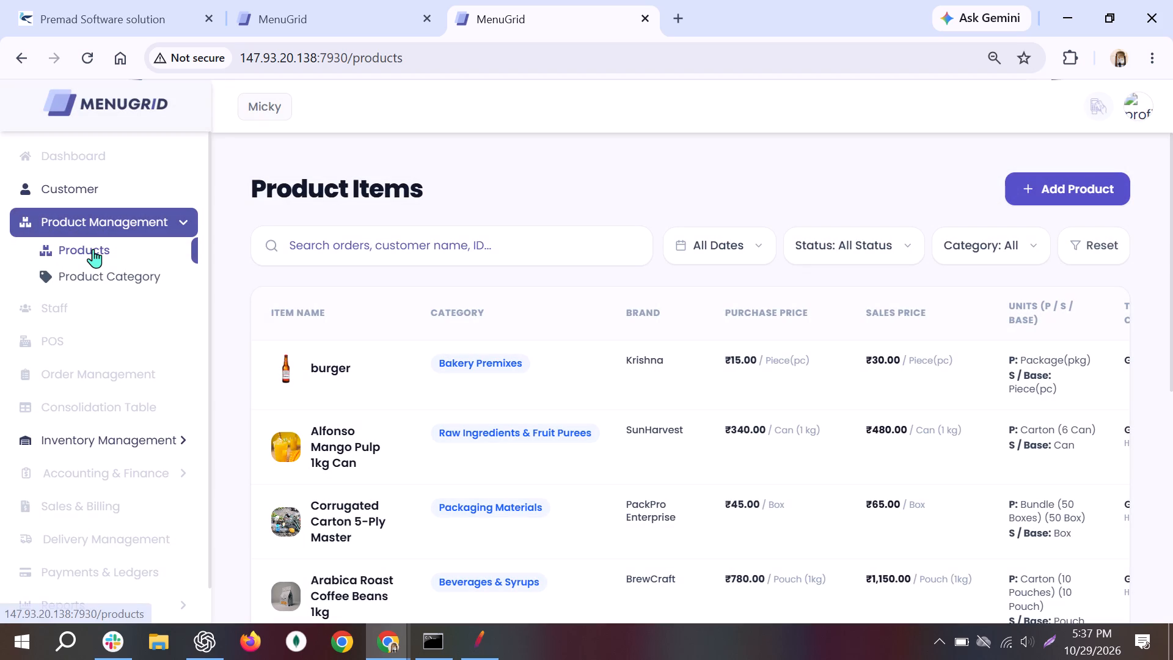
{"action": "left_click", "coordinate": [1083, 187]}
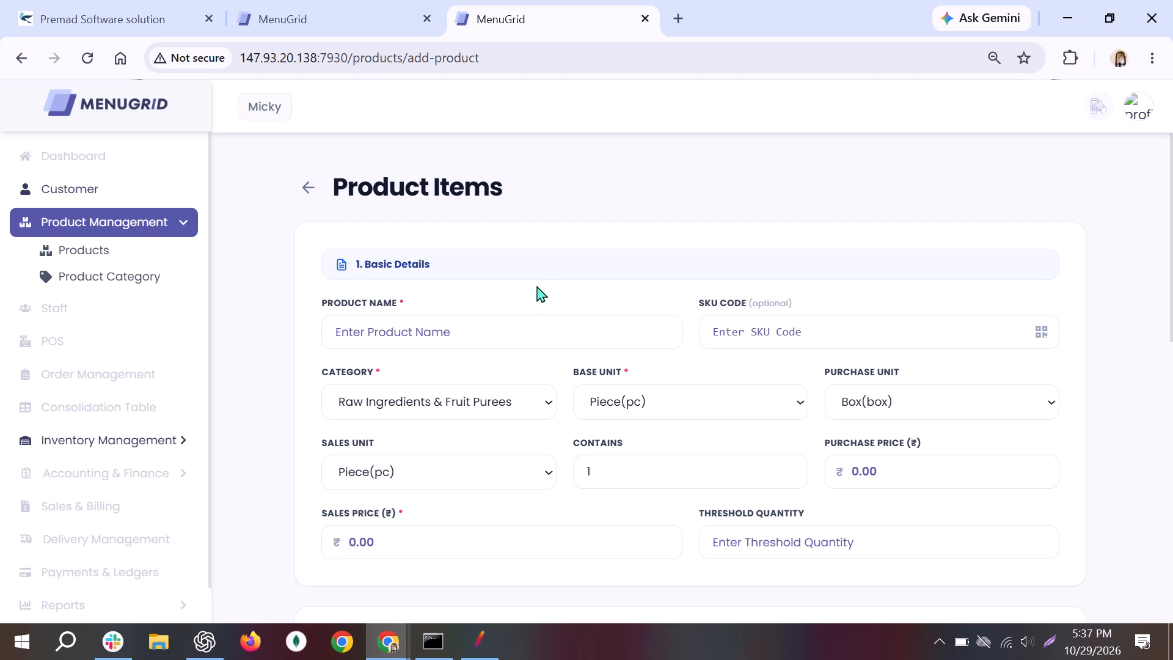
{"action": "left_click", "coordinate": [540, 266]}
Enter "beer bucket" as the product name.
{"action": "left_click", "coordinate": [530, 337]}
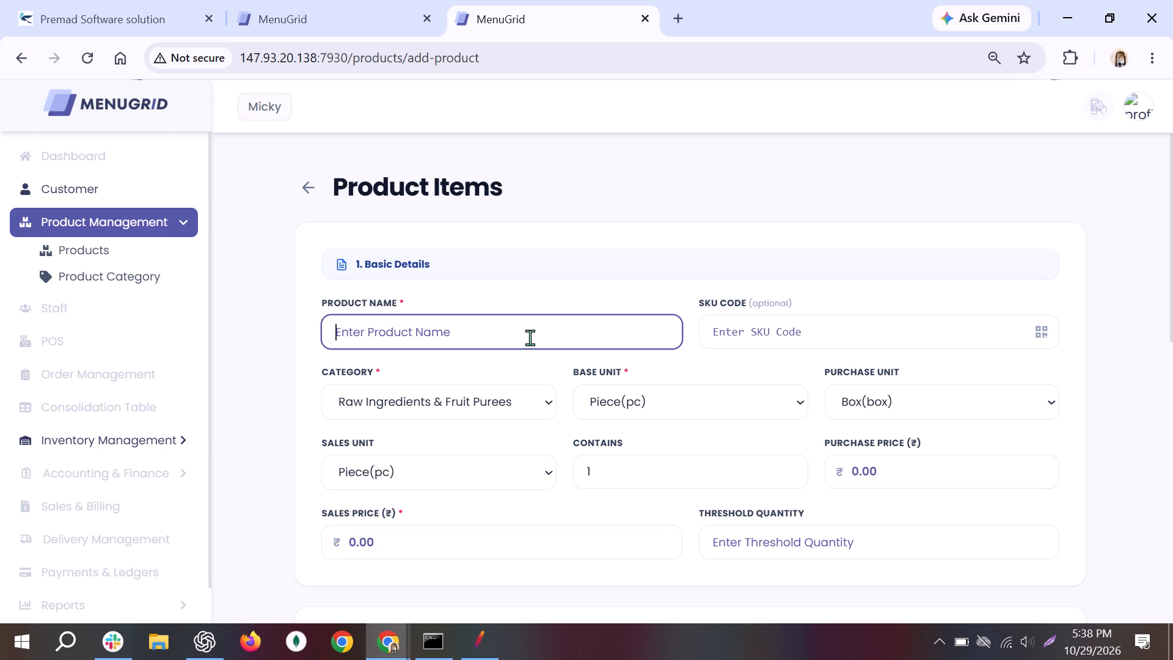
{"action": "type", "text": "beer"}
{"action": "key", "text": "space"}
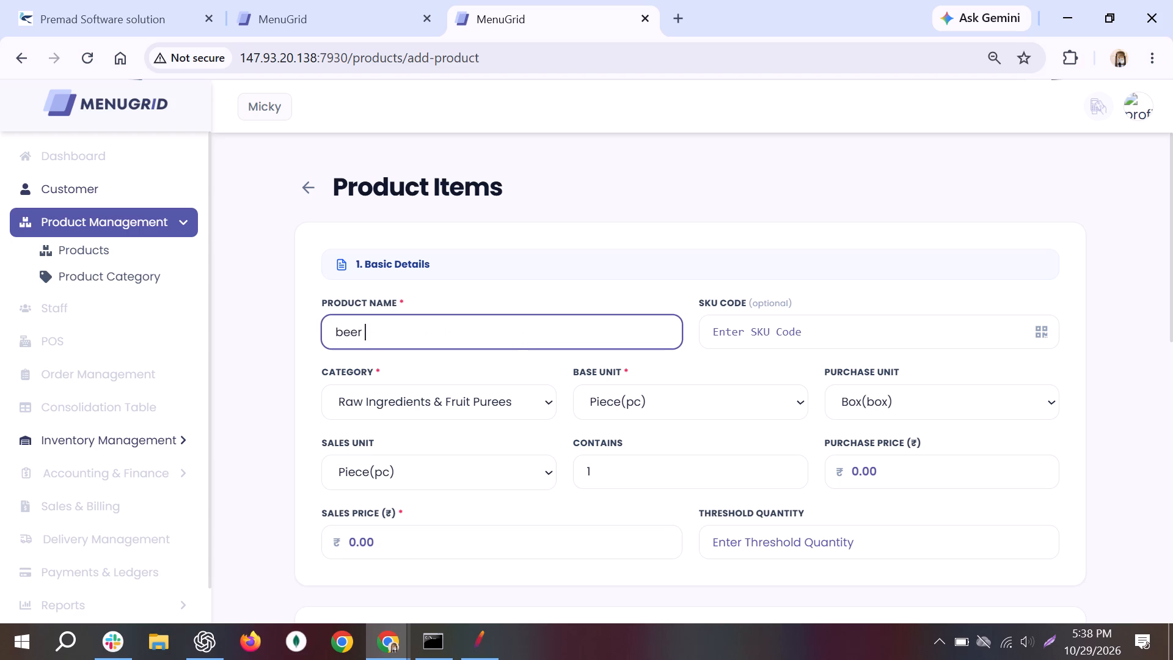
{"action": "key", "text": "b"}
{"action": "type", "text": "ak"}
{"action": "key", "text": "BackSpace"}
{"action": "key", "text": "e"}
{"action": "key", "text": "BackSpace"}
{"action": "type", "text": "ket"}
{"action": "key", "text": "space"}
{"action": "key", "text": "BackSpace"}
{"action": "key", "text": "BackSpace"}
{"action": "key", "text": "BackSpace"}
{"action": "key", "text": "BackSpace"}
{"action": "type", "text": "cket"}
{"action": "key", "text": "space"}
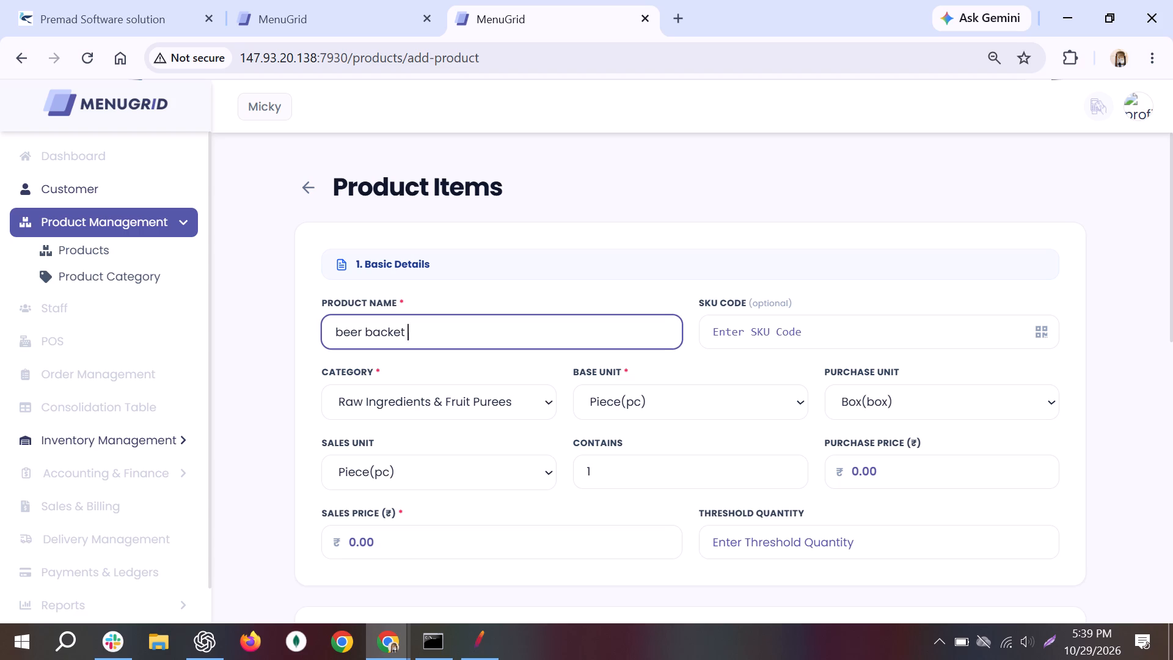
{"action": "key", "text": "BackSpace"}
{"action": "key", "text": "BackSpace"}
{"action": "key", "text": "BackSpace"}
{"action": "key", "text": "BackSpace"}
{"action": "key", "text": "BackSpace"}
{"action": "key", "text": "BackSpace"}
{"action": "type", "text": "ucket"}
{"action": "key", "text": "space"}
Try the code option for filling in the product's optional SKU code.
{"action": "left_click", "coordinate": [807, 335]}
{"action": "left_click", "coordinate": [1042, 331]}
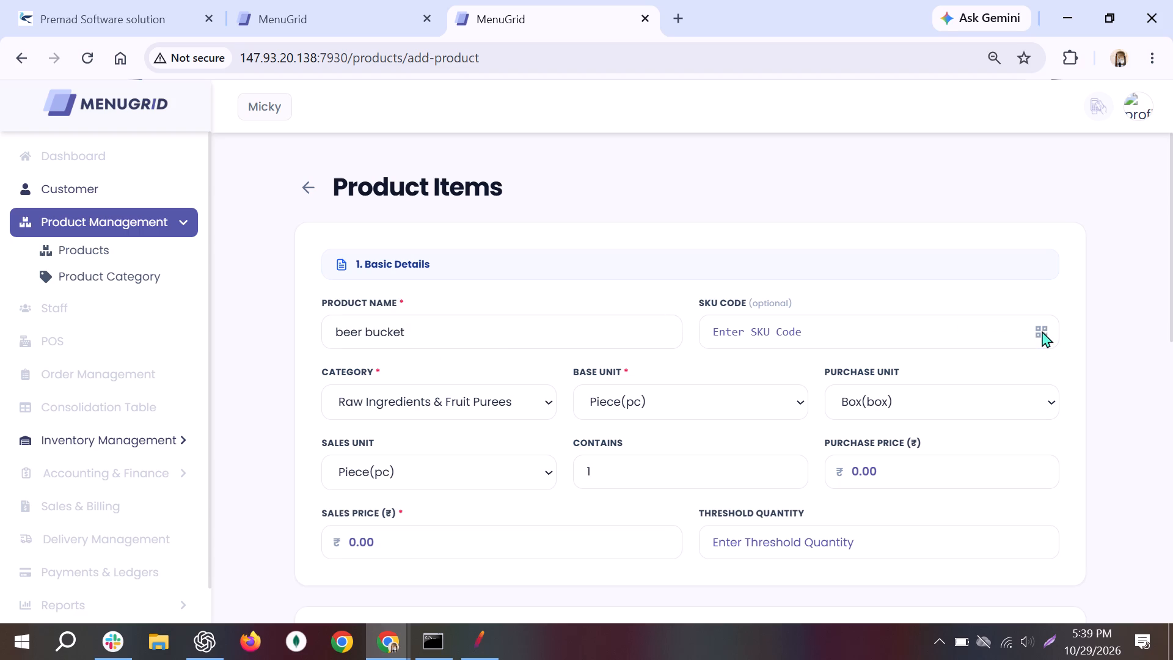
Set the product's category to testinghjjj.
{"action": "left_click", "coordinate": [445, 409]}
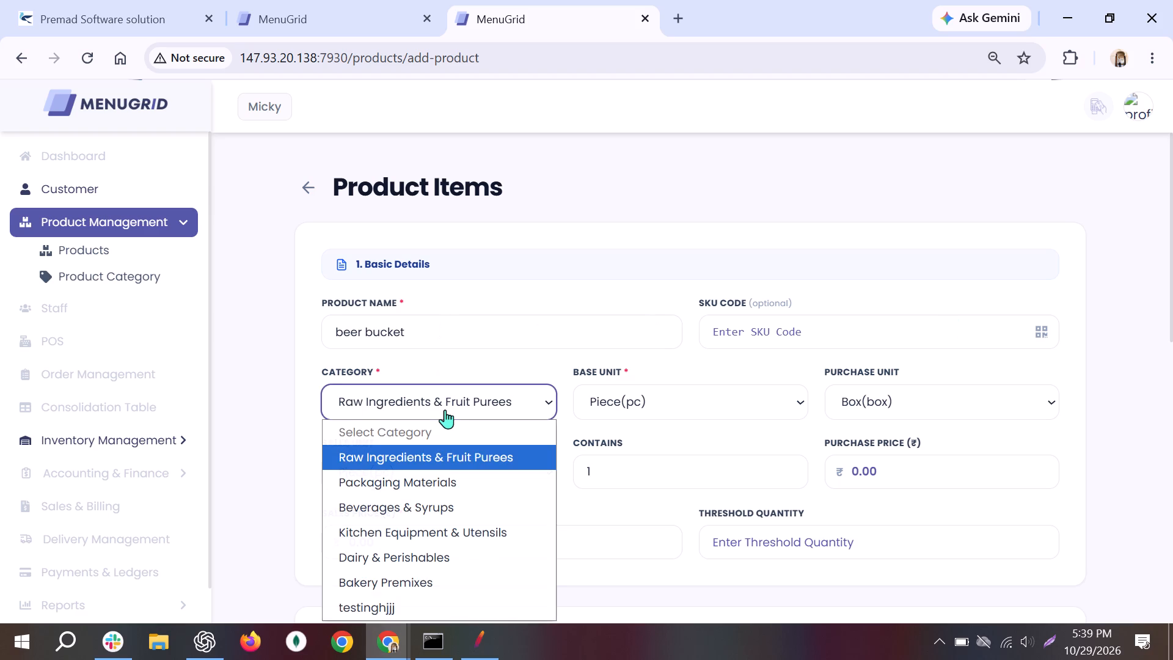
{"action": "scroll", "coordinate": [428, 522], "scroll_direction": "down", "scroll_amount": 1}
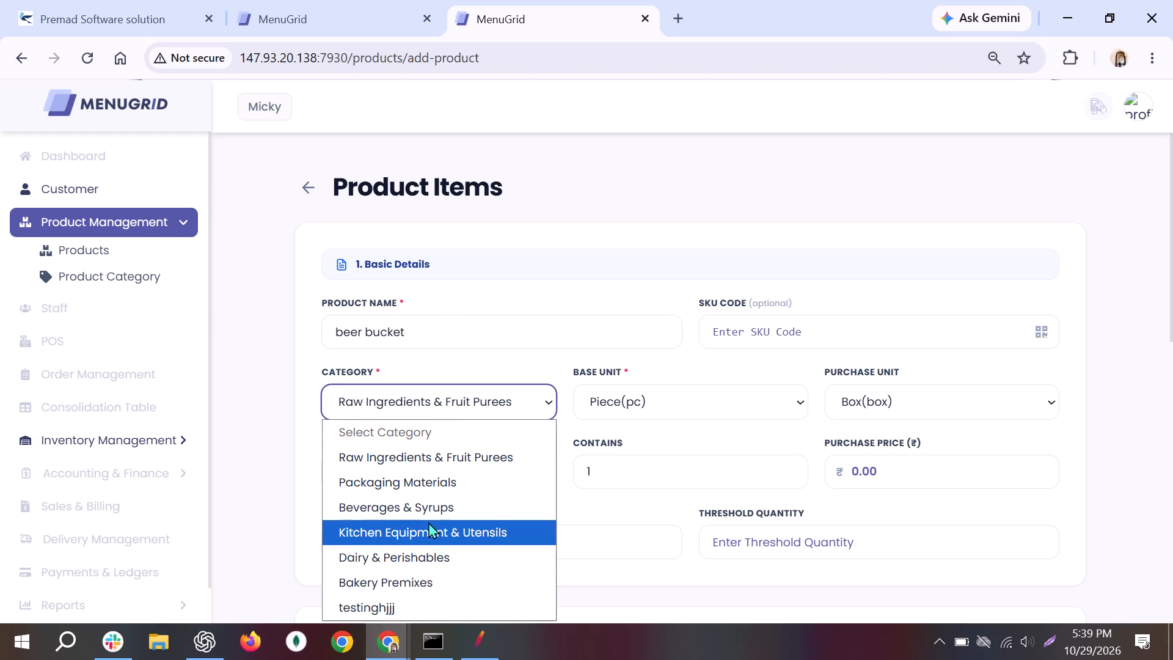
{"action": "left_click", "coordinate": [397, 609]}
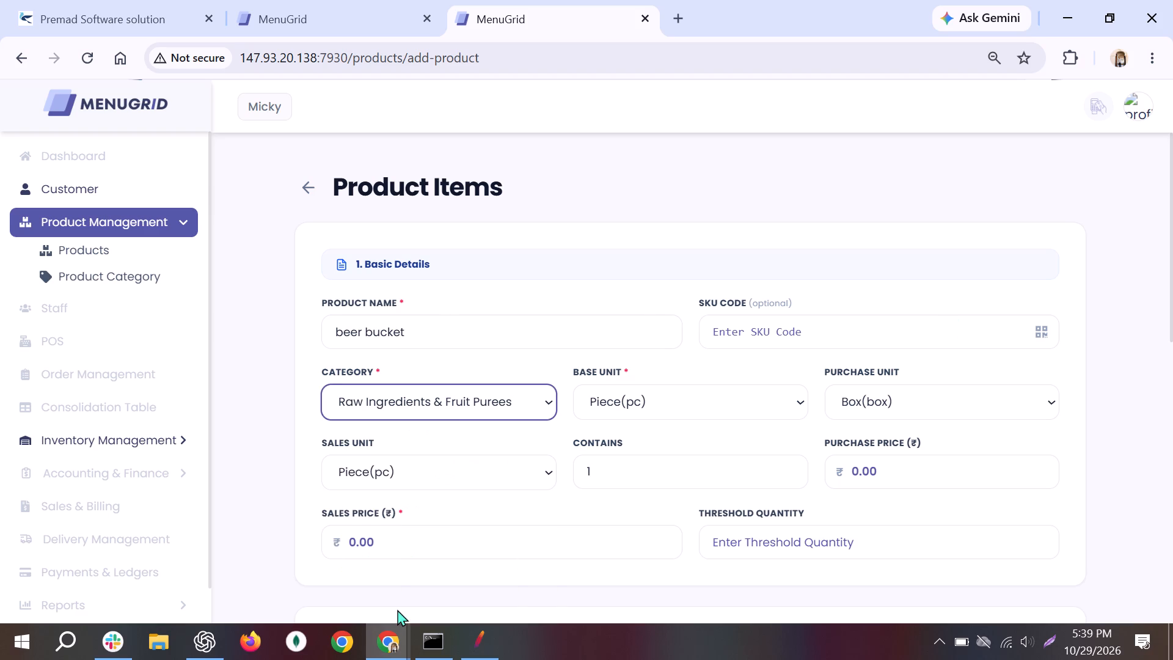
Set the product's base unit to Bottle(btl) and its purchase unit to Box(box).
{"action": "left_click", "coordinate": [733, 402]}
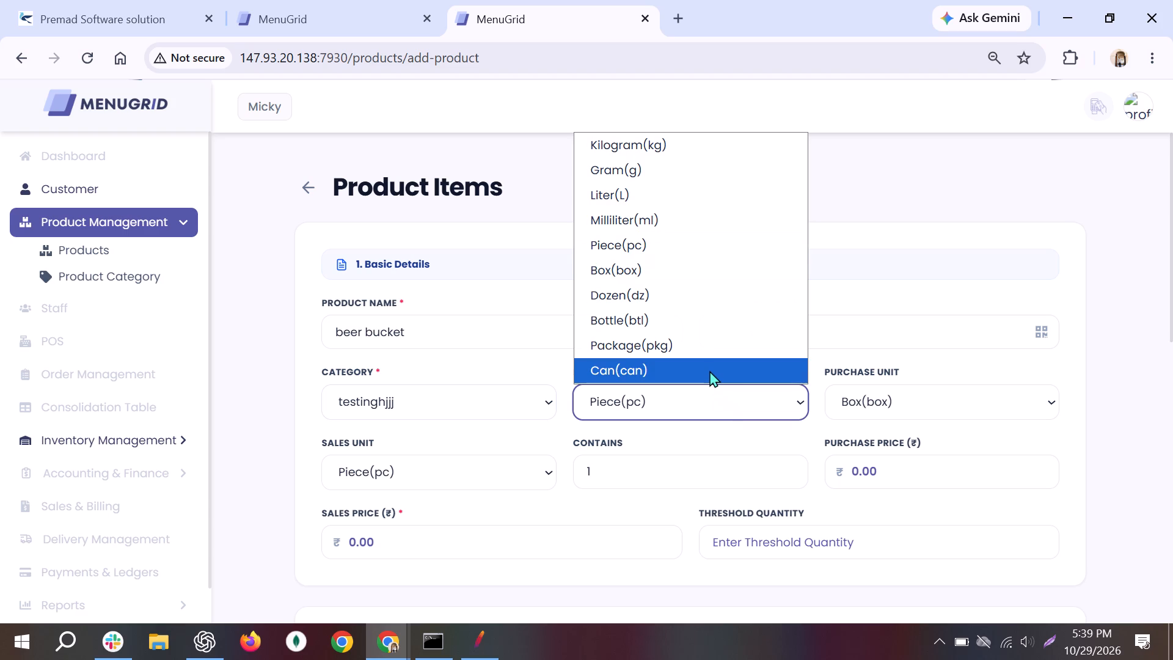
{"action": "left_click", "coordinate": [679, 323]}
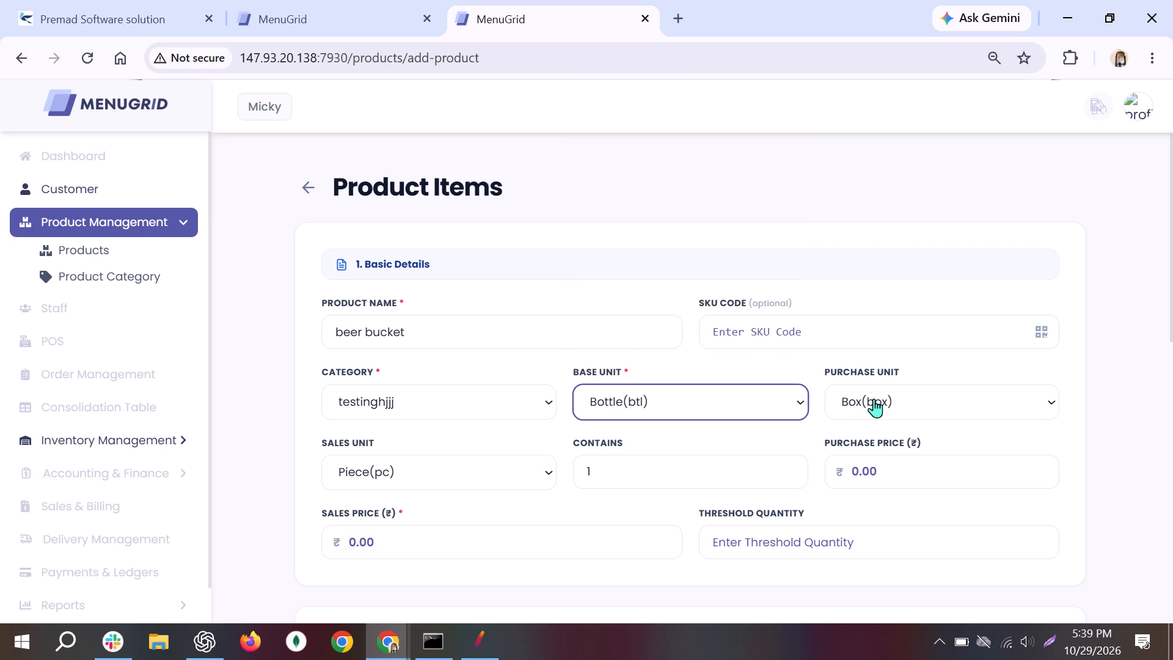
{"action": "left_click", "coordinate": [874, 398]}
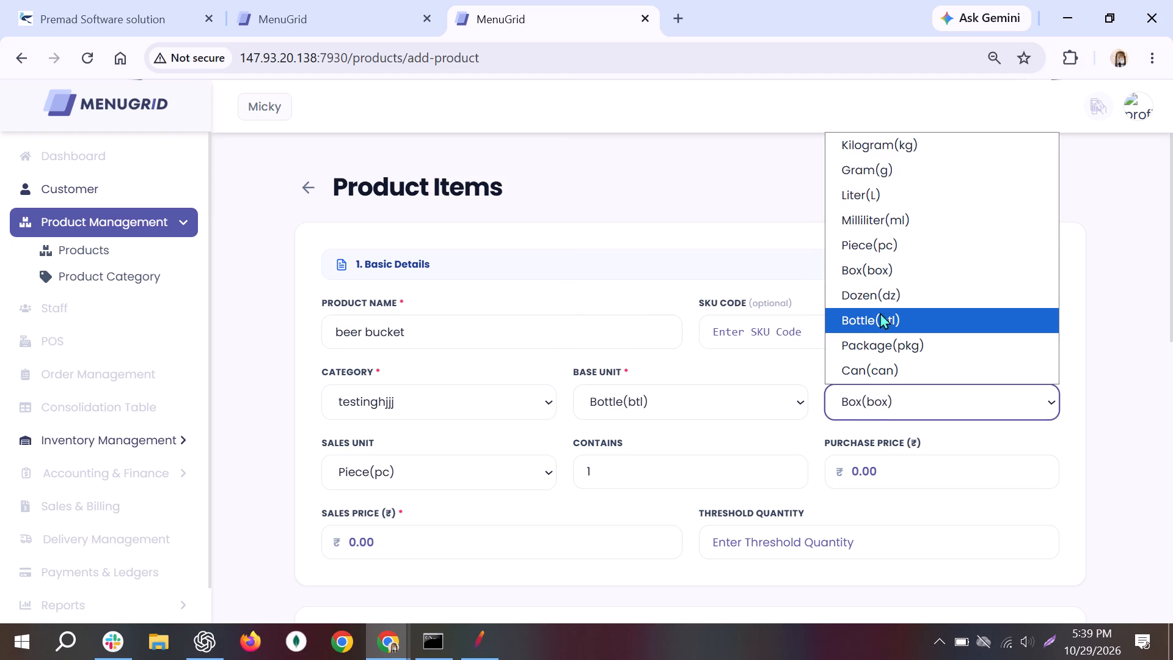
{"action": "left_click", "coordinate": [882, 277]}
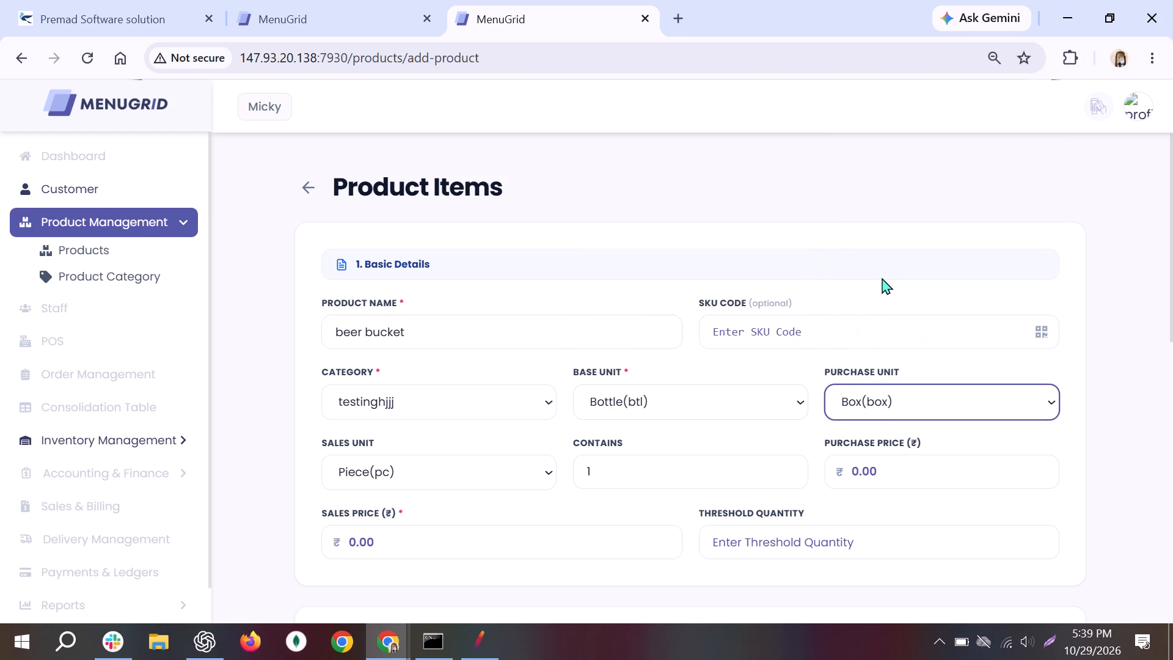
Change the product's base unit to Box(box).
{"action": "left_click", "coordinate": [762, 400]}
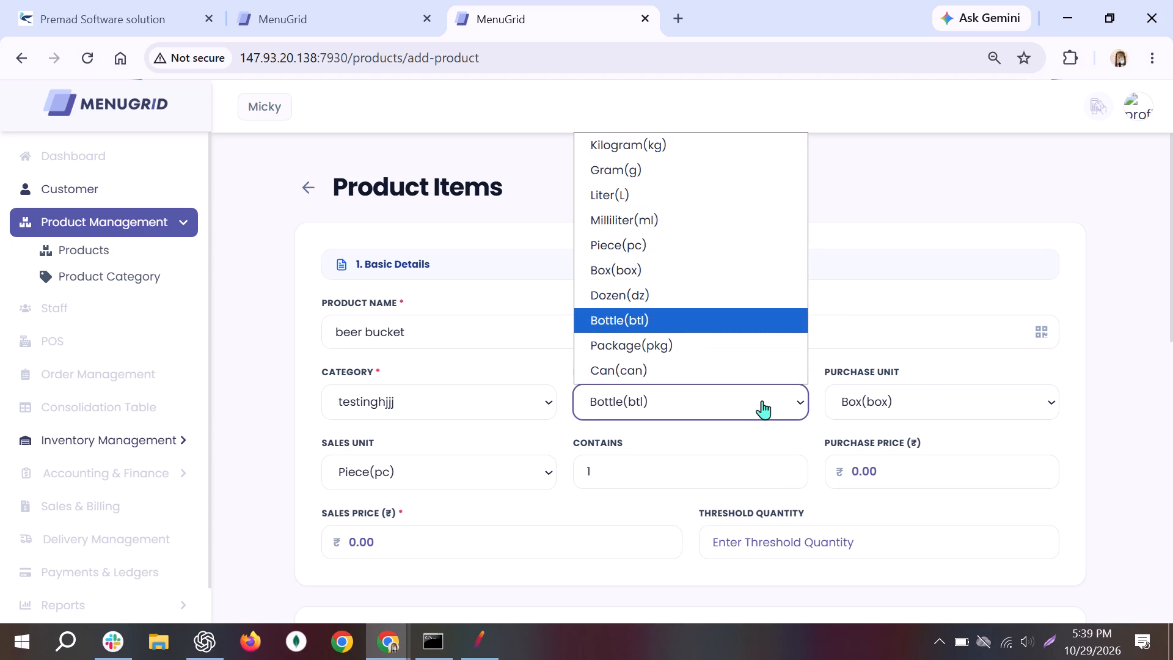
{"action": "left_click", "coordinate": [753, 434]}
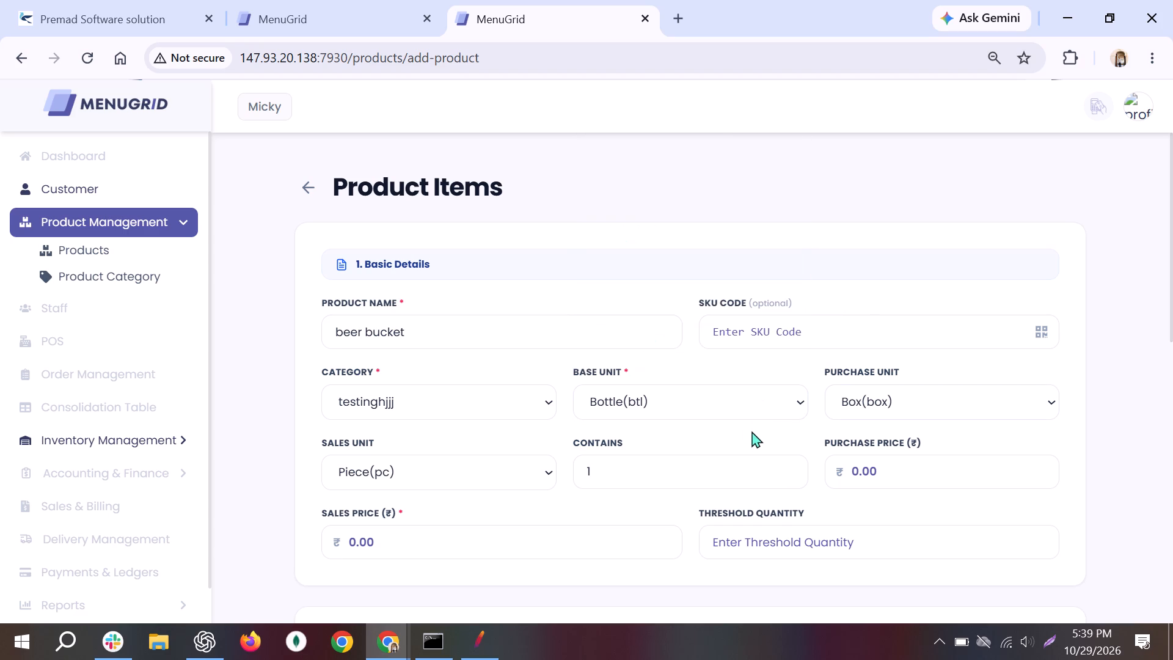
{"action": "left_click", "coordinate": [713, 398]}
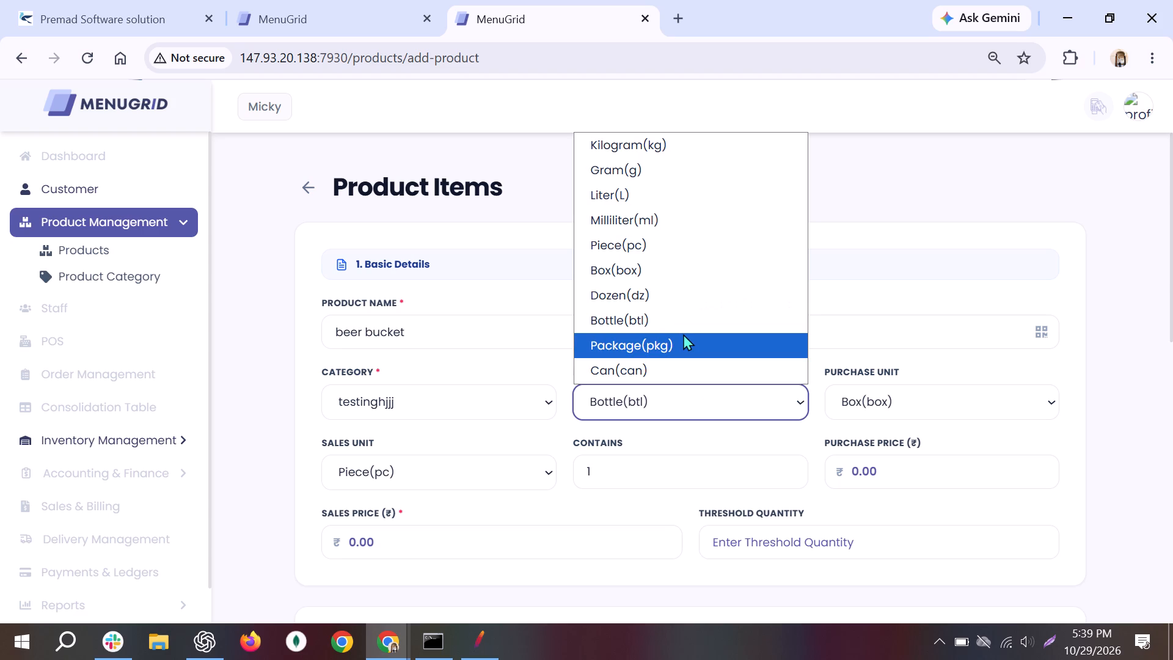
{"action": "scroll", "coordinate": [683, 334], "scroll_direction": "down", "scroll_amount": 3}
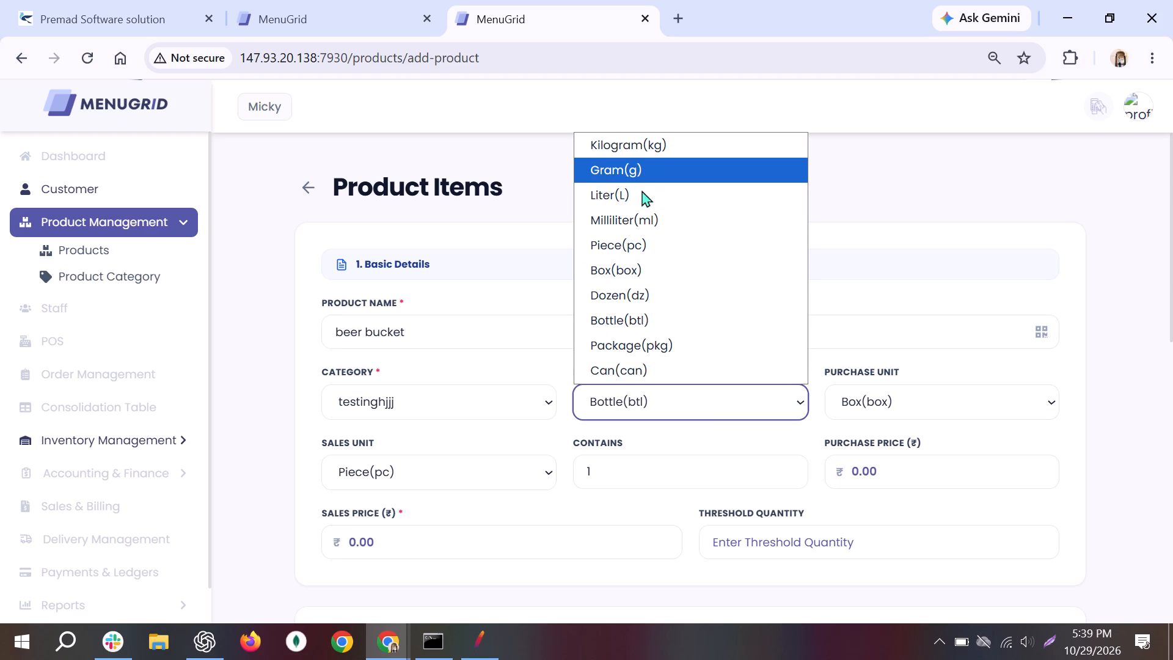
{"action": "left_click", "coordinate": [699, 266]}
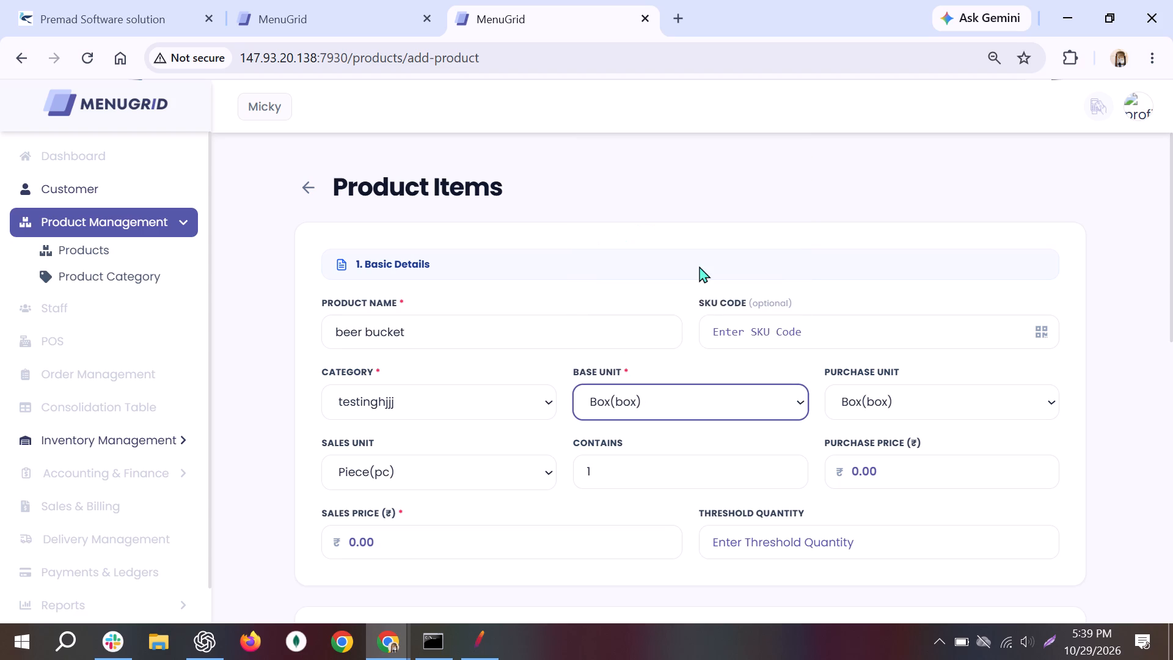
{"action": "left_click", "coordinate": [860, 388]}
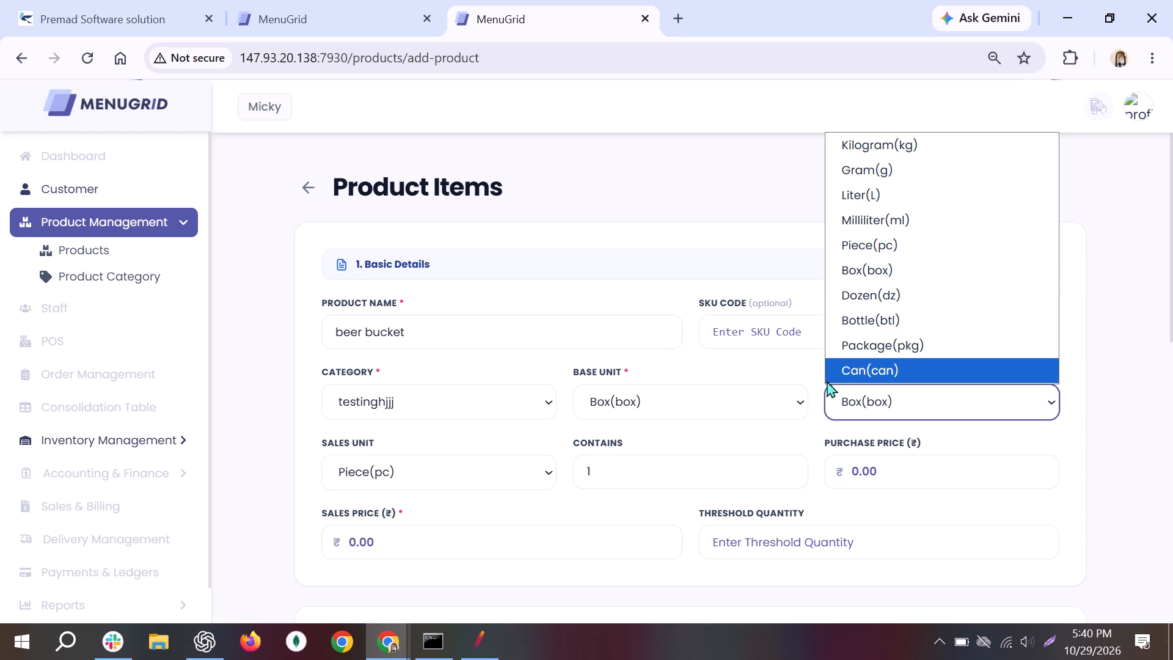
{"action": "left_click", "coordinate": [788, 369]}
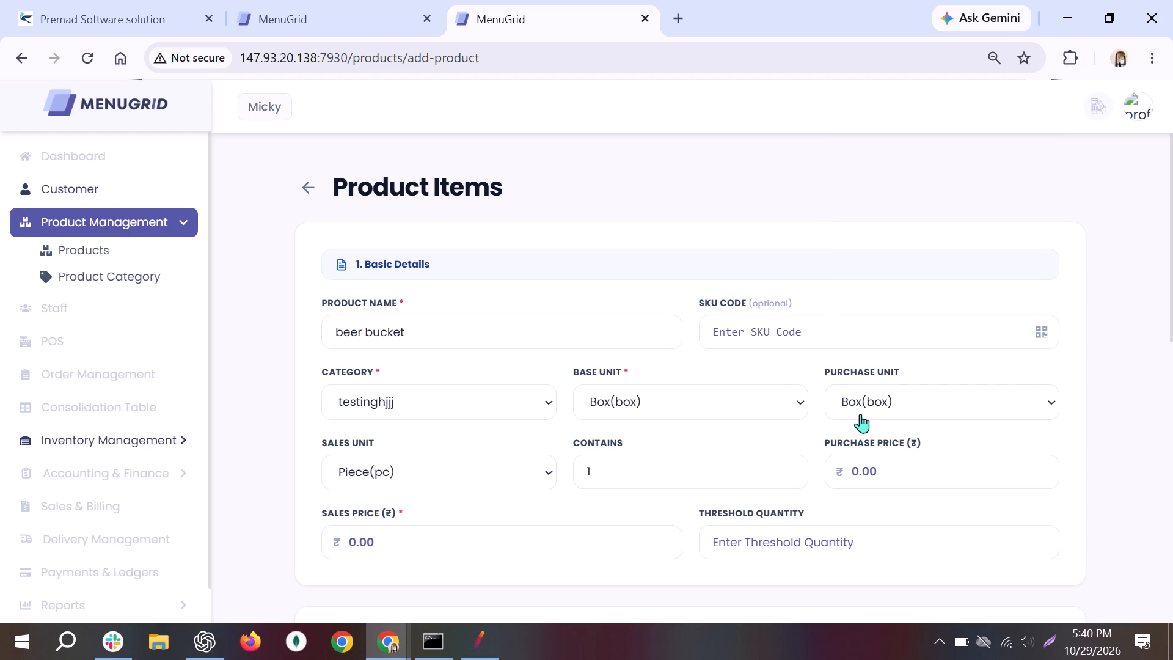
Set the product's sales unit to Bottle(btl).
{"action": "left_click", "coordinate": [464, 472]}
{"action": "left_click", "coordinate": [629, 475]}
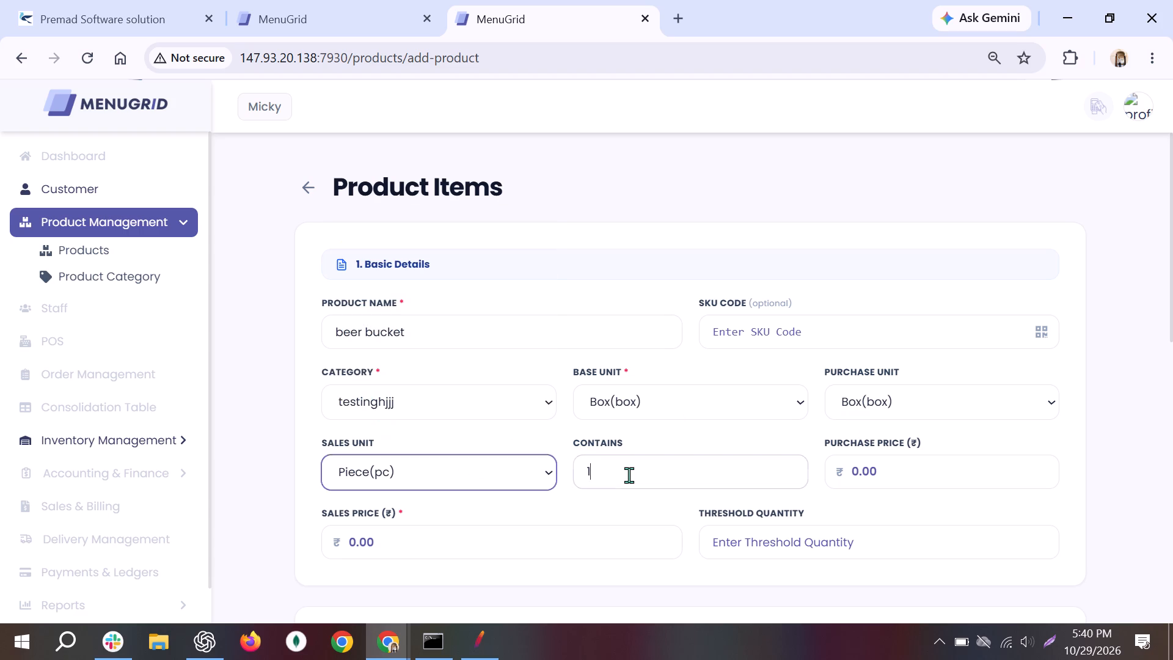
{"action": "left_click", "coordinate": [378, 468]}
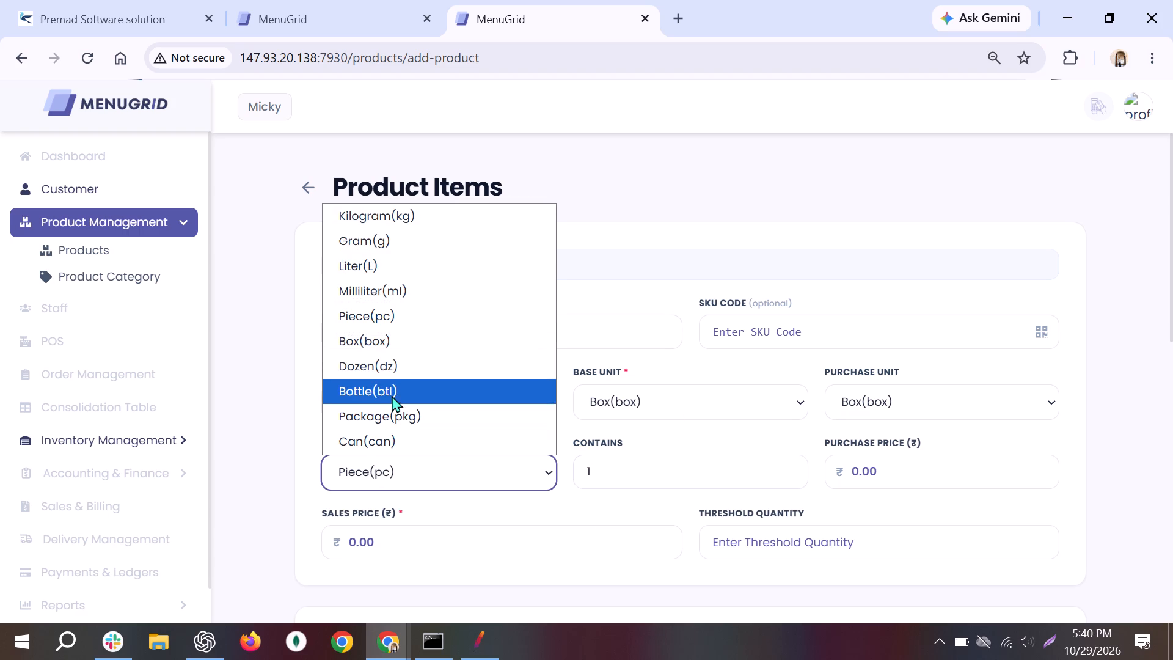
{"action": "left_click", "coordinate": [392, 394]}
Set the product's purchase price to 399 rupees.
{"action": "left_click", "coordinate": [886, 466]}
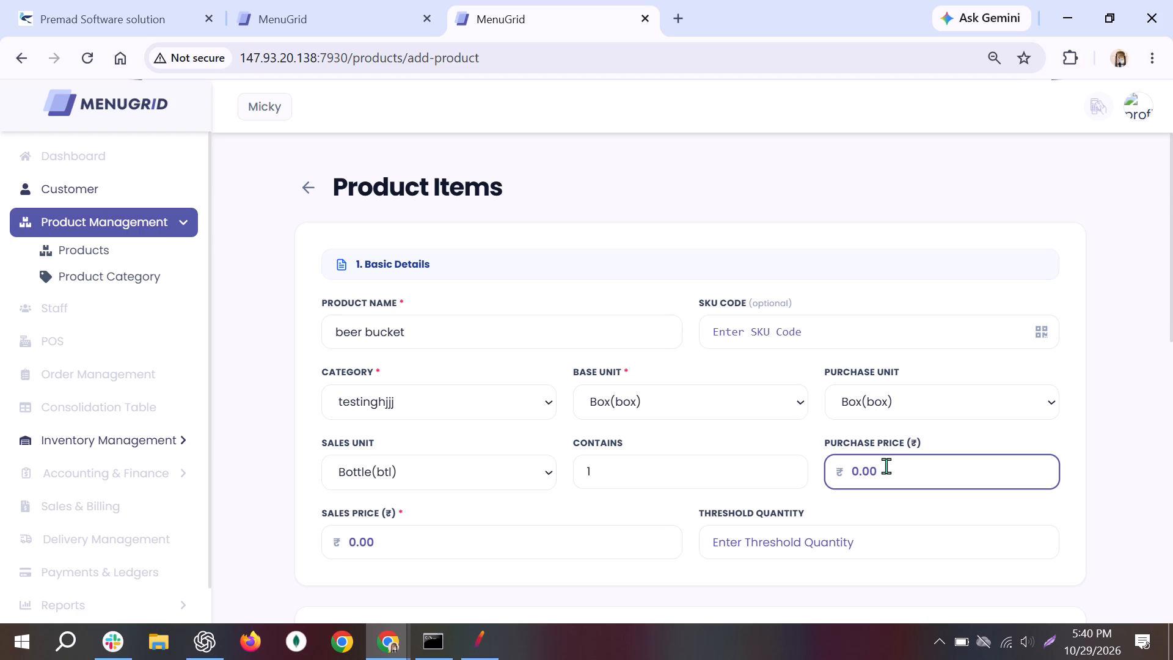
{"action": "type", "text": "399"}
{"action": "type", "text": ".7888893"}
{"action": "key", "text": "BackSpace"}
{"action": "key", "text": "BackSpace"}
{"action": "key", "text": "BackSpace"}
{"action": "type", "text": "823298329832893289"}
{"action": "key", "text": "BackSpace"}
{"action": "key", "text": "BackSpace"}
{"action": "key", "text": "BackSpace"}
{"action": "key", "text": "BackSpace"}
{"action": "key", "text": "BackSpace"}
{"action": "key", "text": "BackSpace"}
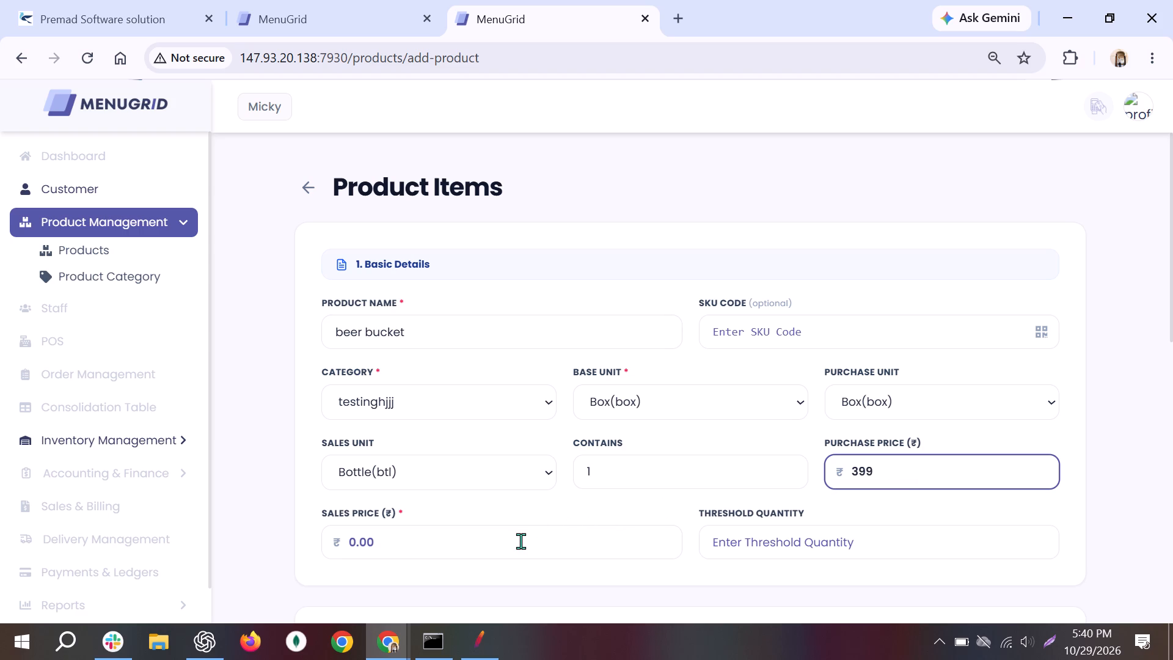
Set the product's sales price to 549 rupees.
{"action": "left_click", "coordinate": [521, 541]}
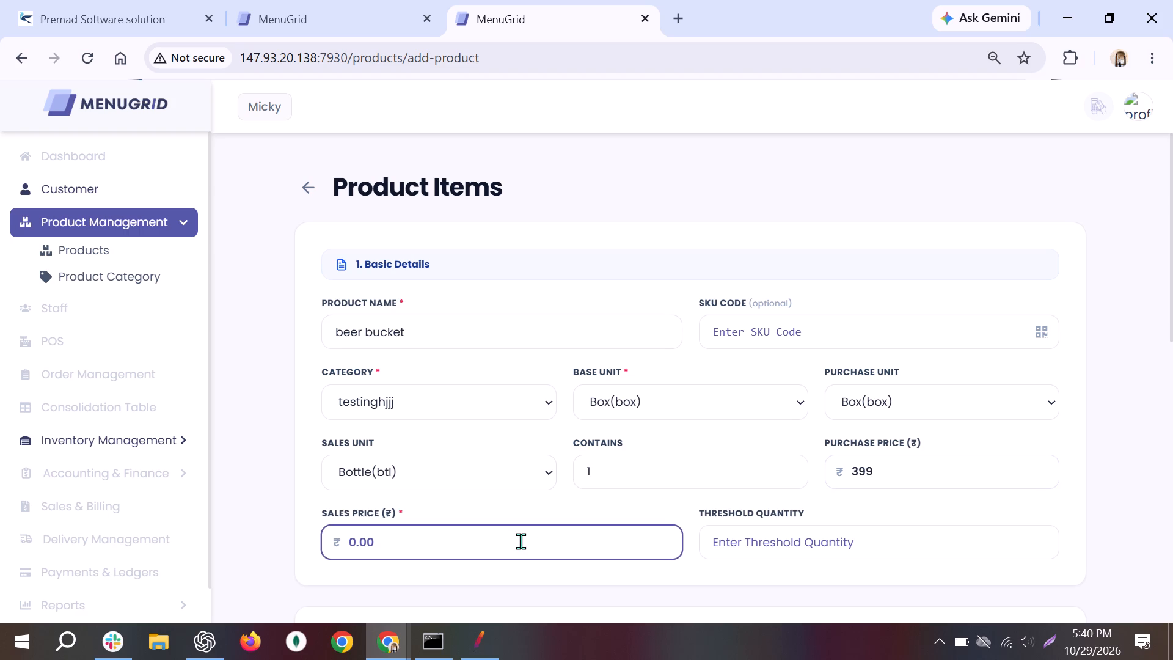
{"action": "key", "text": "5"}
{"action": "type", "text": "99"}
{"action": "key", "text": "BackSpace"}
{"action": "key", "text": "BackSpace"}
{"action": "type", "text": "49"}
Set the product's threshold quantity to 20.
{"action": "left_click", "coordinate": [814, 549]}
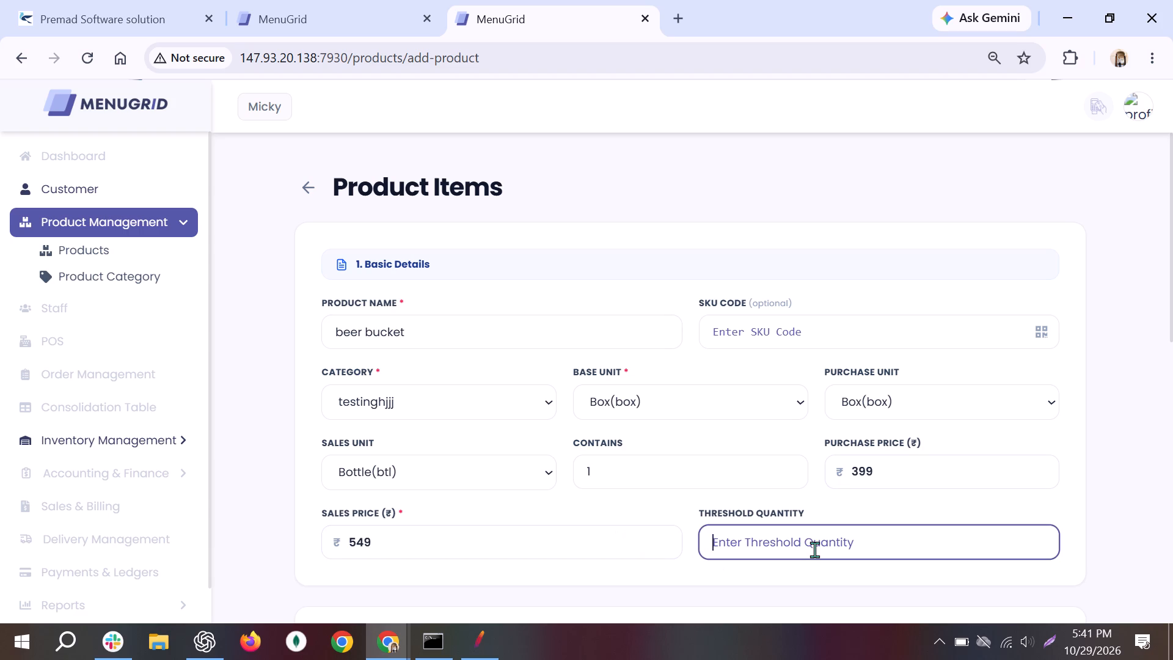
{"action": "type", "text": "10"}
{"action": "key", "text": "BackSpace"}
{"action": "key", "text": "BackSpace"}
{"action": "type", "text": "20"}
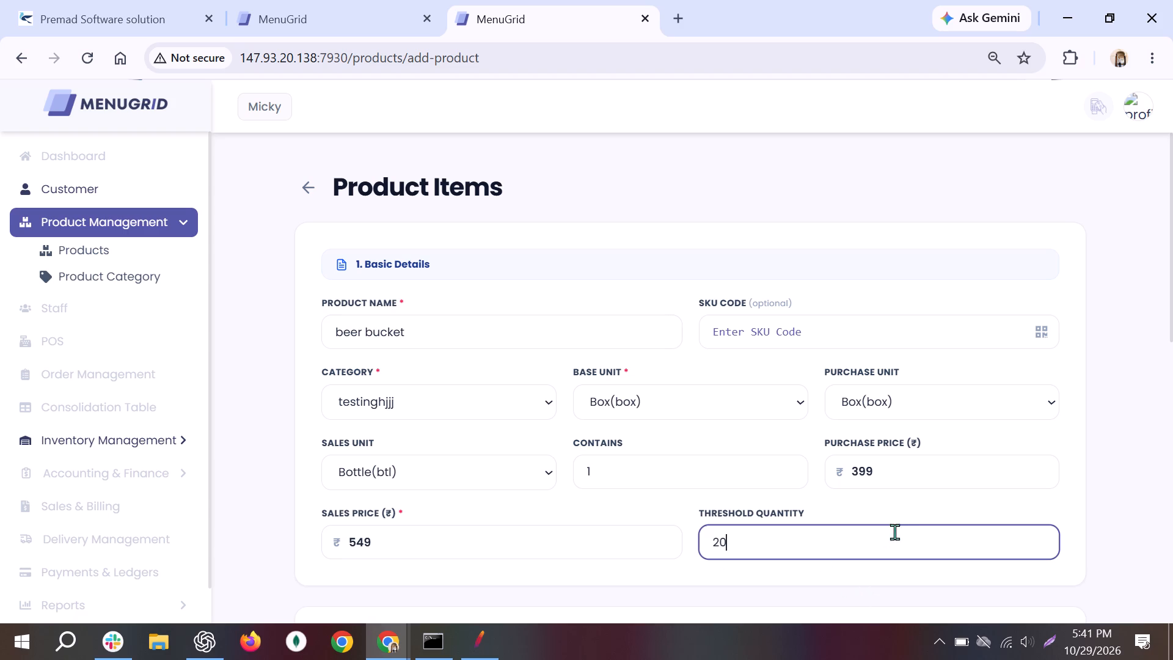
{"action": "left_click", "coordinate": [905, 518]}
Look over the Additional Details section of the product form, through to the item description and notes.
{"action": "scroll", "coordinate": [905, 518], "scroll_direction": "left", "scroll_amount": 1}
{"action": "scroll", "coordinate": [905, 518], "scroll_direction": "down", "scroll_amount": 3}
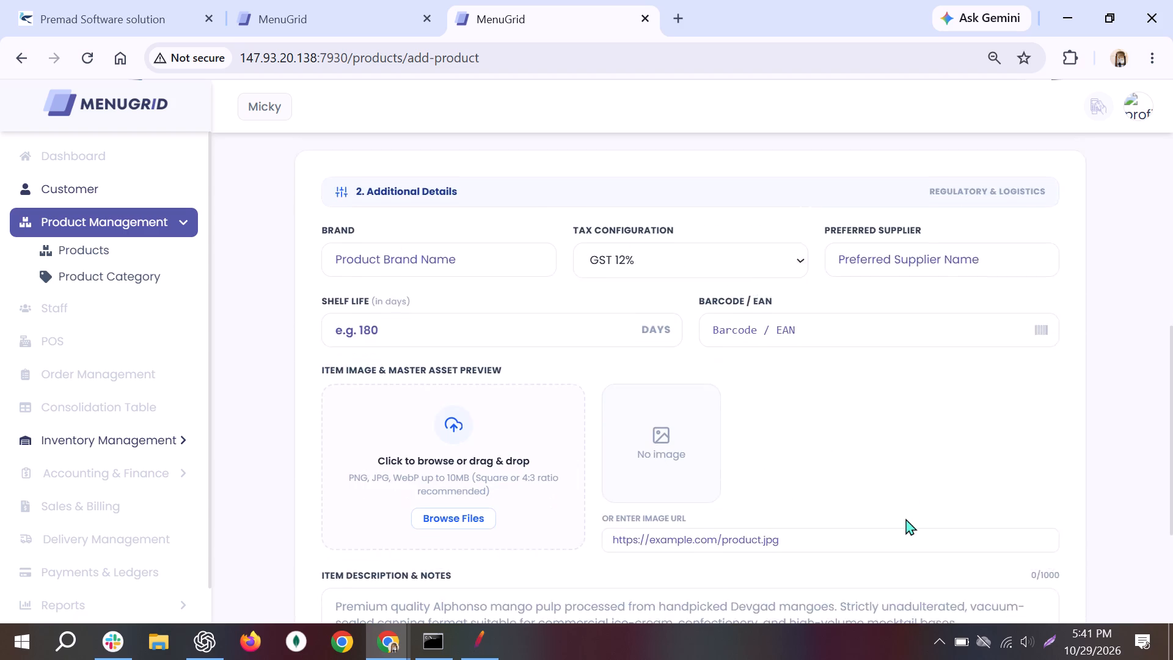
{"action": "scroll", "coordinate": [905, 518], "scroll_direction": "down", "scroll_amount": 3}
{"action": "scroll", "coordinate": [905, 518], "scroll_direction": "up", "scroll_amount": 4}
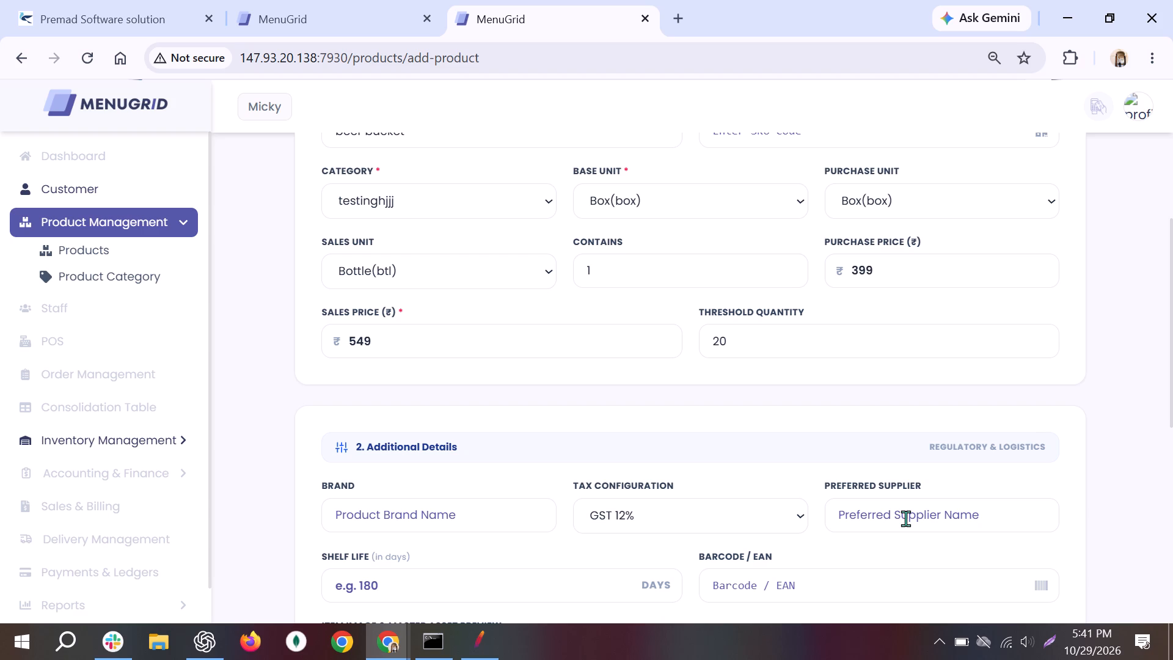
{"action": "scroll", "coordinate": [905, 518], "scroll_direction": "down", "scroll_amount": 1}
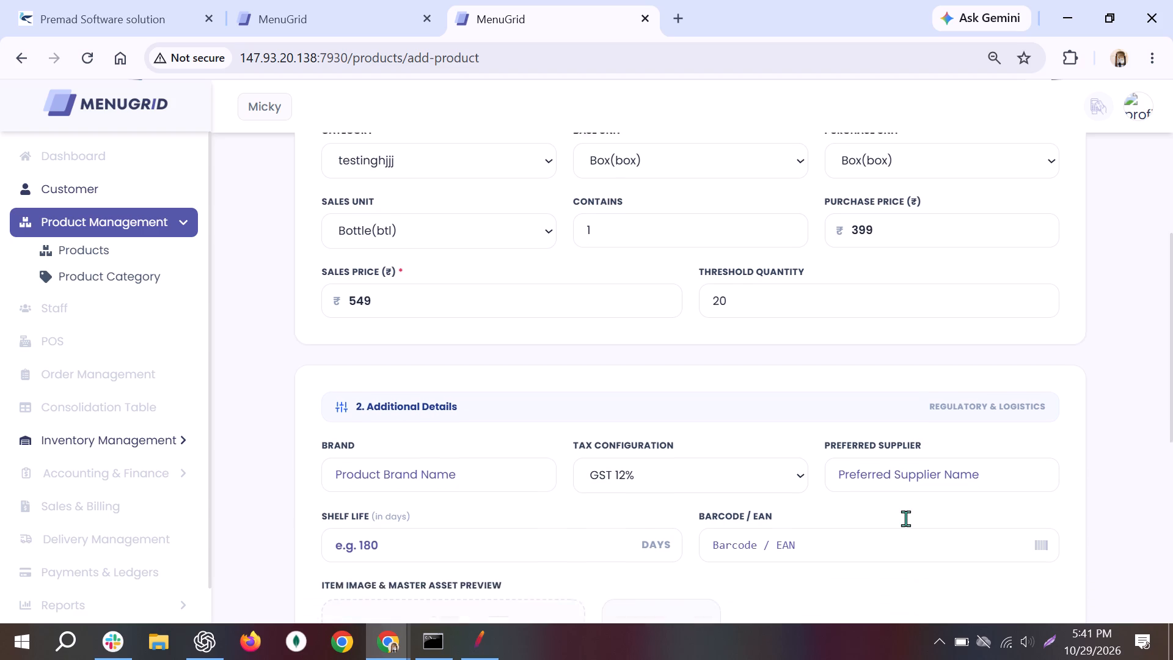
{"action": "scroll", "coordinate": [905, 518], "scroll_direction": "down", "scroll_amount": 3}
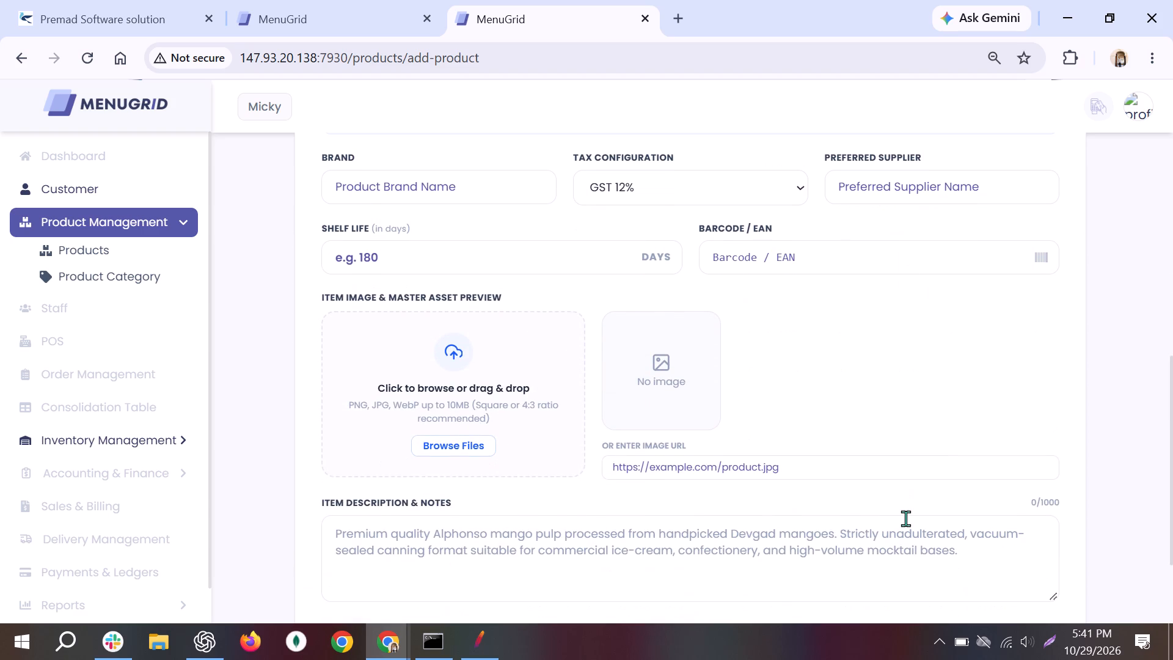
{"action": "scroll", "coordinate": [905, 518], "scroll_direction": "up", "scroll_amount": 1}
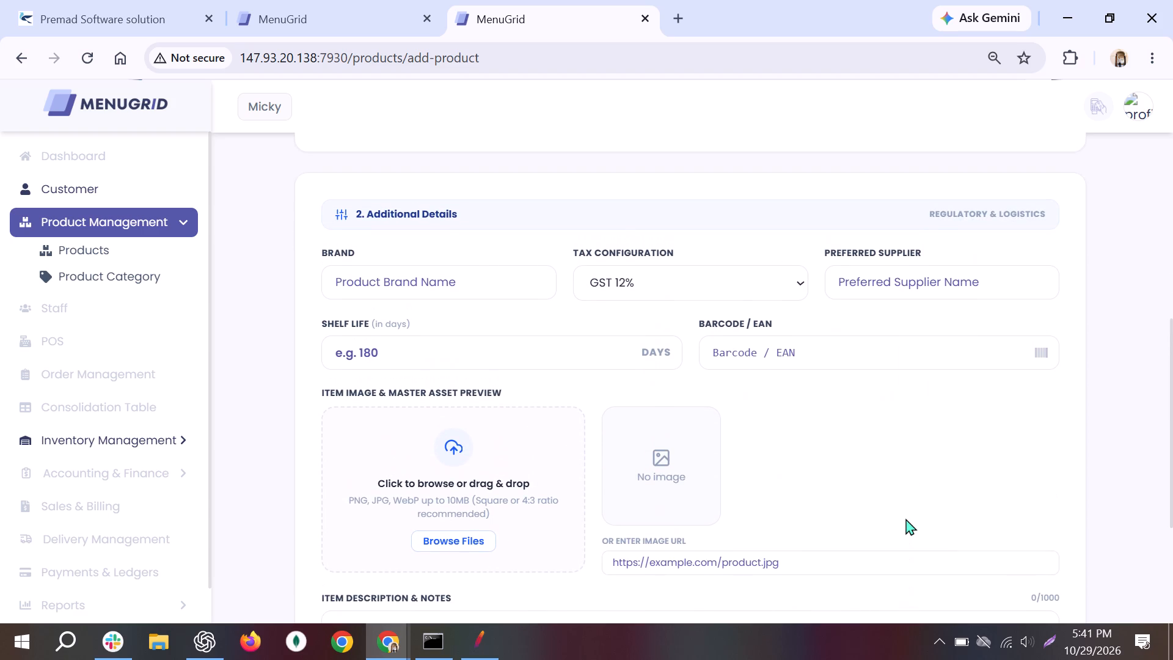
Enter "king kong" as the product's brand in the additional details.
{"action": "left_click", "coordinate": [425, 290]}
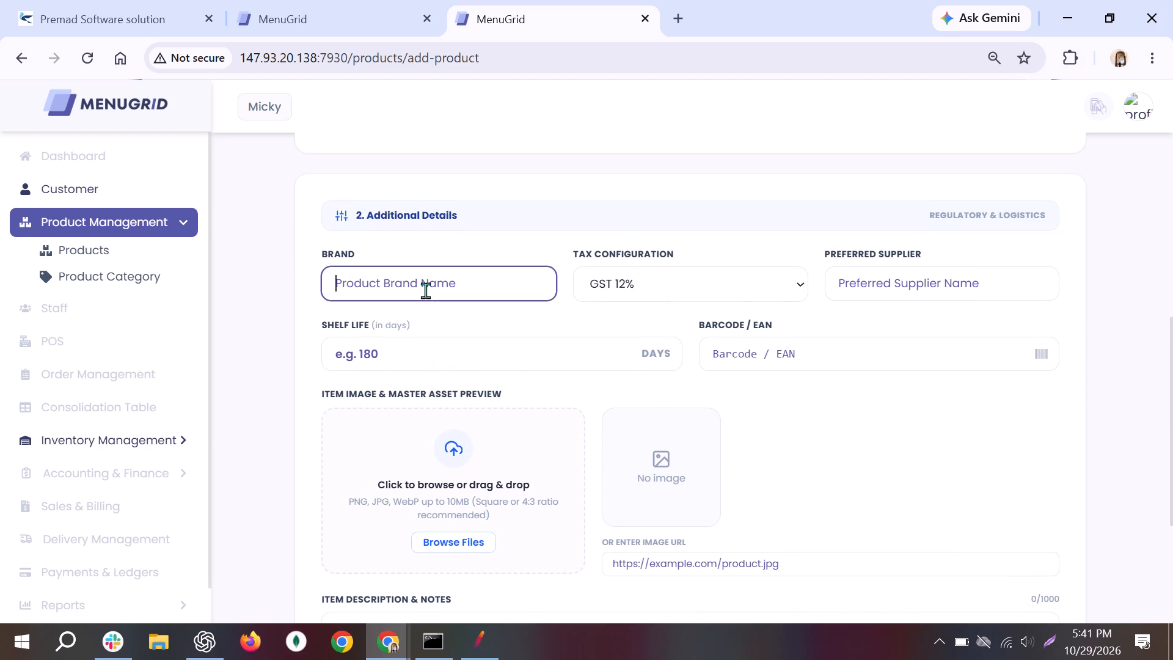
{"action": "type", "text": "kink"}
{"action": "key", "text": "BackSpace"}
{"action": "key", "text": "g"}
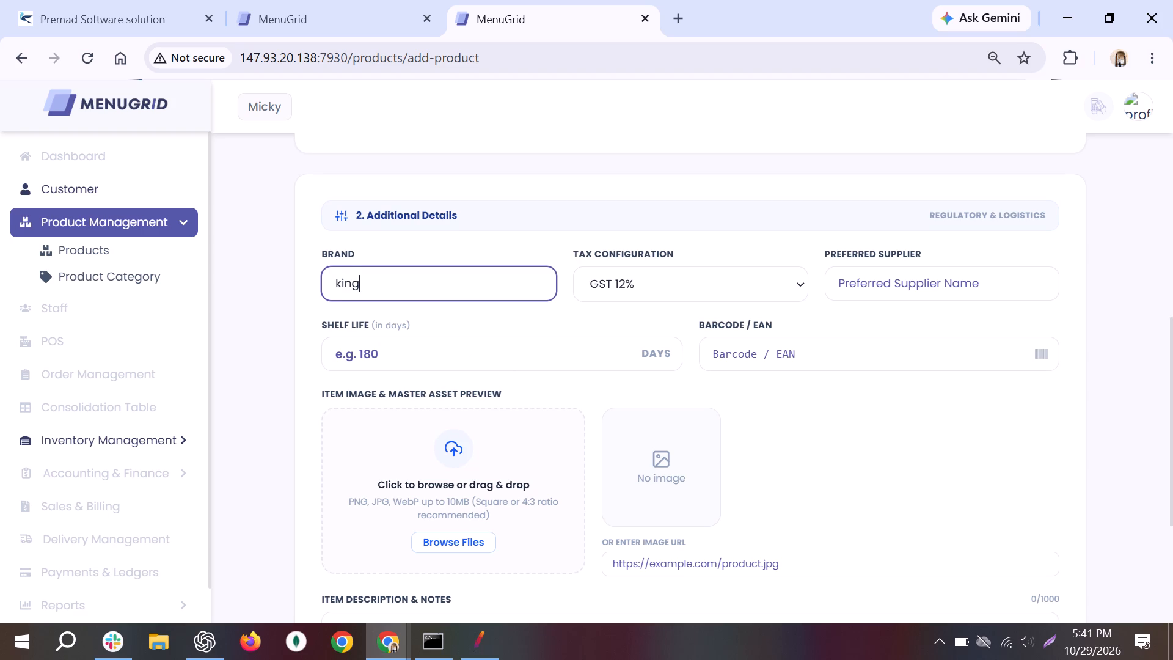
{"action": "key", "text": "space"}
{"action": "key", "text": "BackSpace"}
{"action": "key", "text": "f"}
{"action": "key", "text": "BackSpace"}
{"action": "key", "text": "space"}
{"action": "type", "text": "kong"}
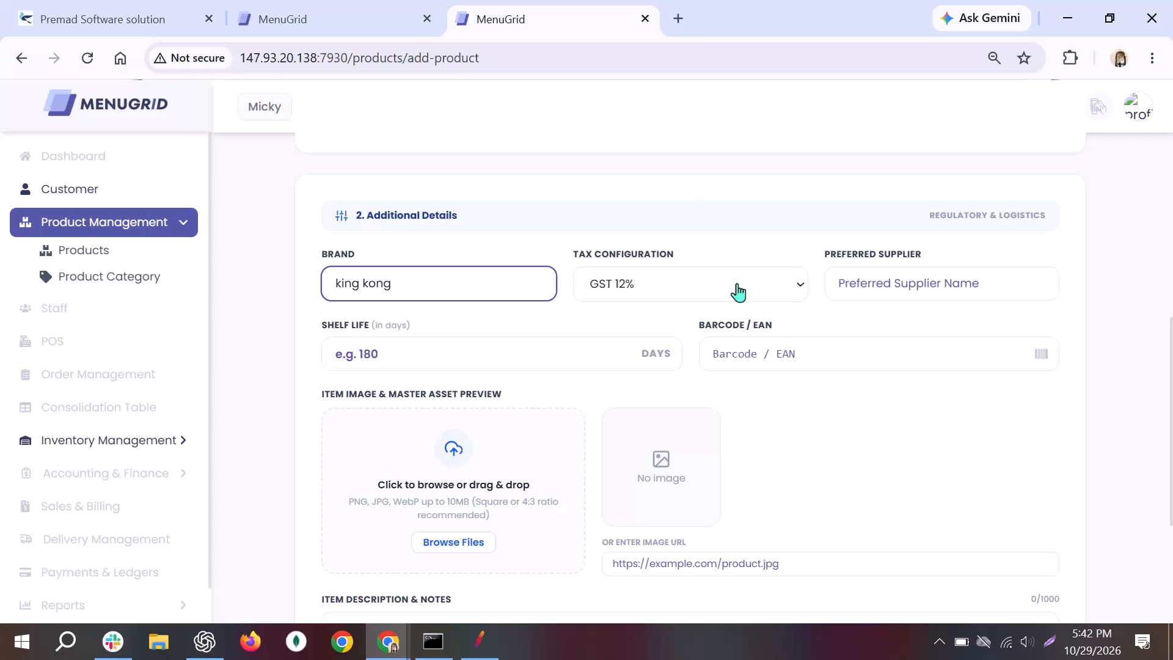
Start filling in the product's preferred supplier name.
{"action": "left_click", "coordinate": [861, 297]}
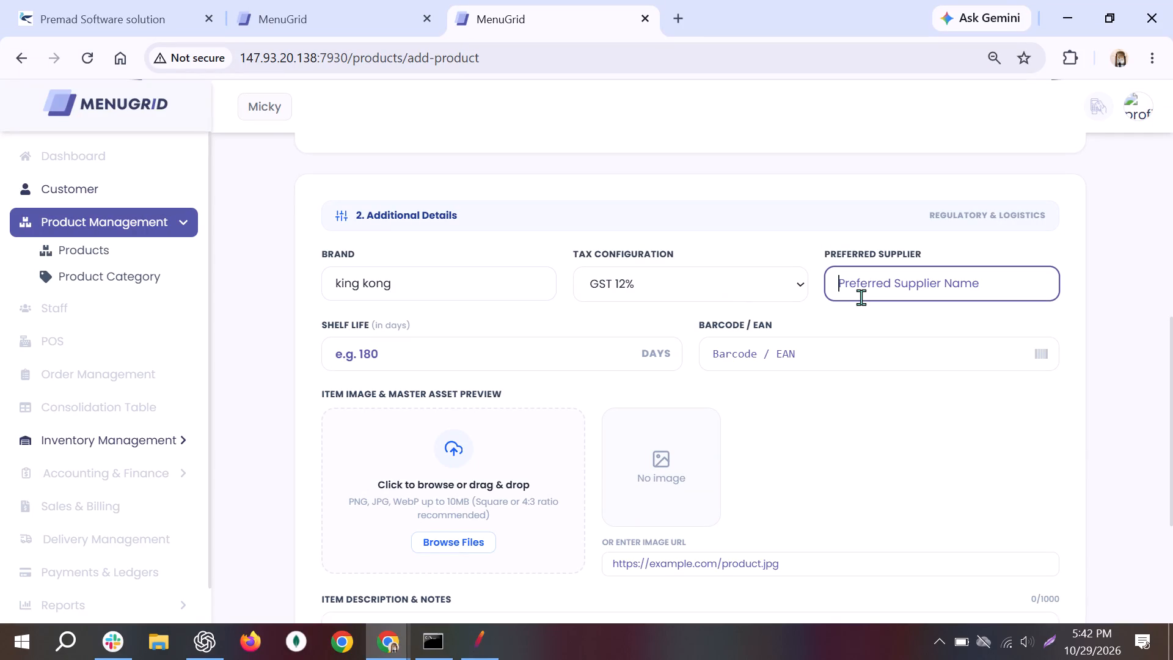
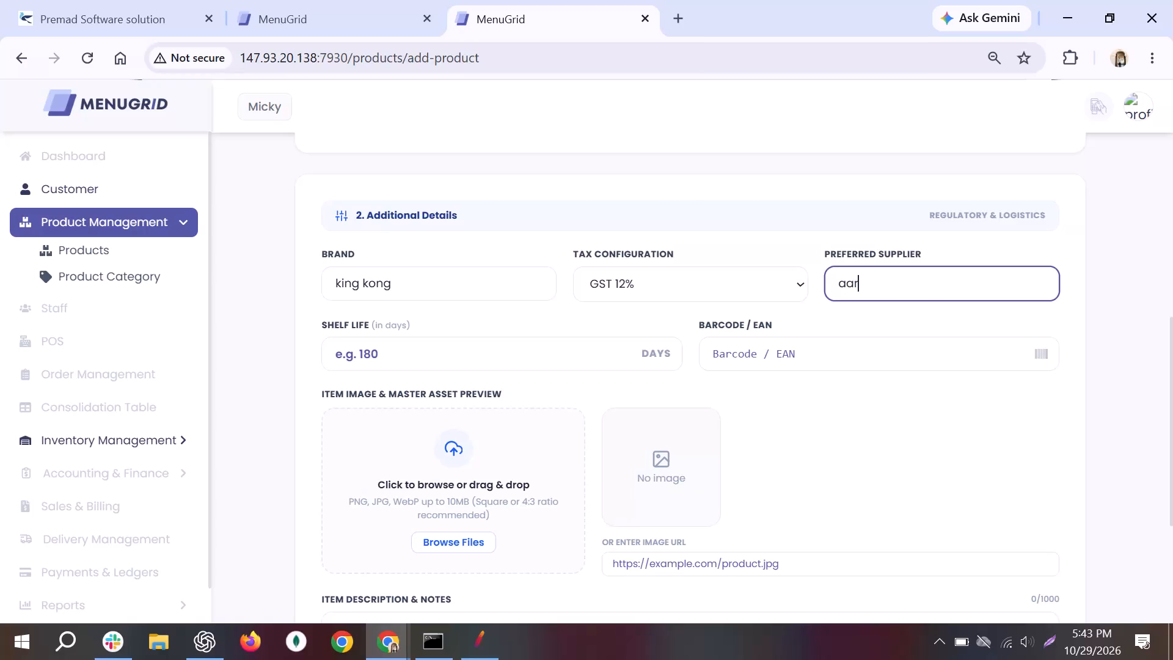
Clear the partly entered preferred supplier name so the field is empty.
{"action": "key", "text": "BackSpace"}
{"action": "key", "text": "BackSpace"}
{"action": "key", "text": "BackSpace"}
{"action": "key", "text": "BackSpace"}
{"action": "key", "text": "BackSpace"}
{"action": "key", "text": "BackSpace"}
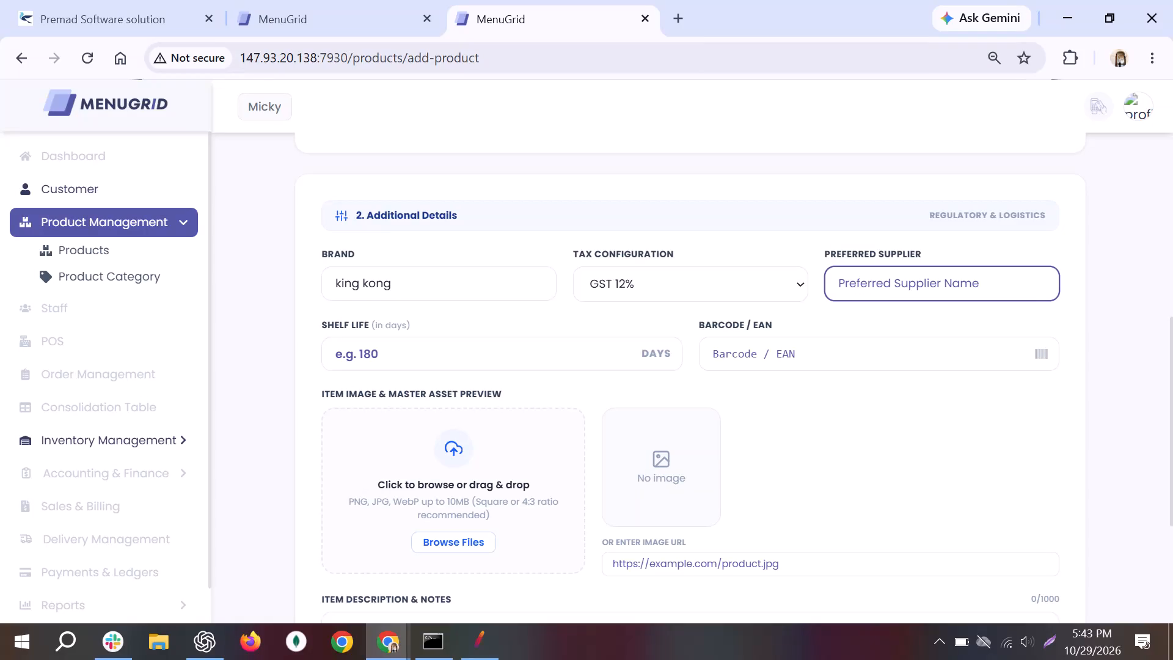
Replace the product's brand in the additional details with "k".
{"action": "triple_click", "coordinate": [502, 295]}
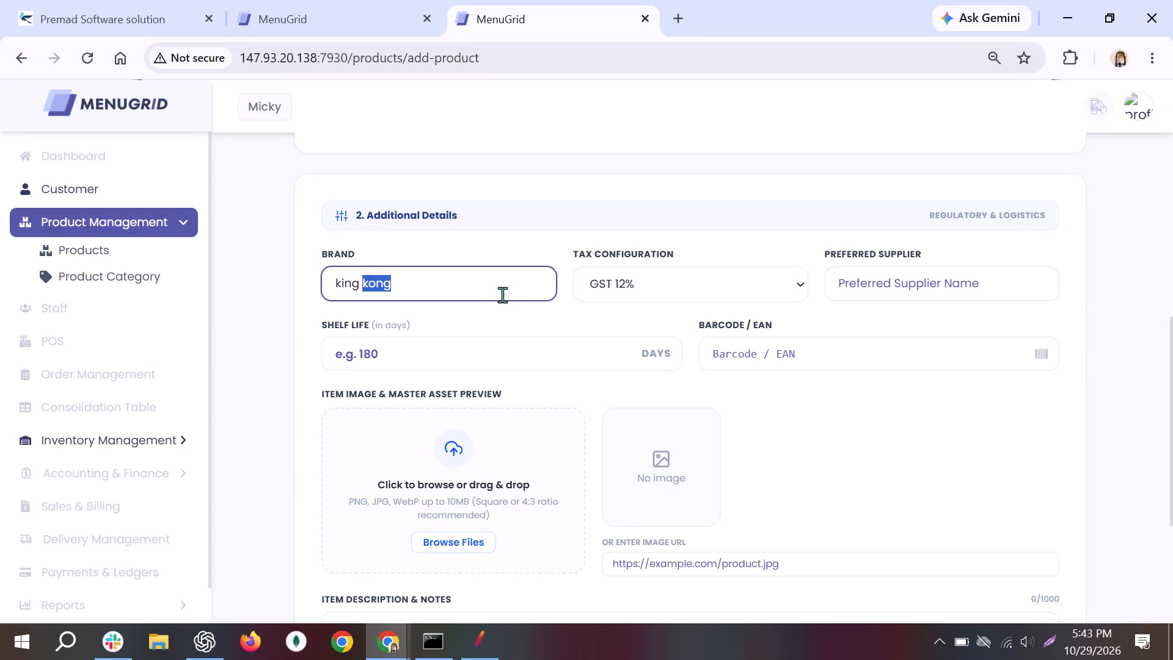
{"action": "key", "text": "BackSpace"}
{"action": "key", "text": "k"}
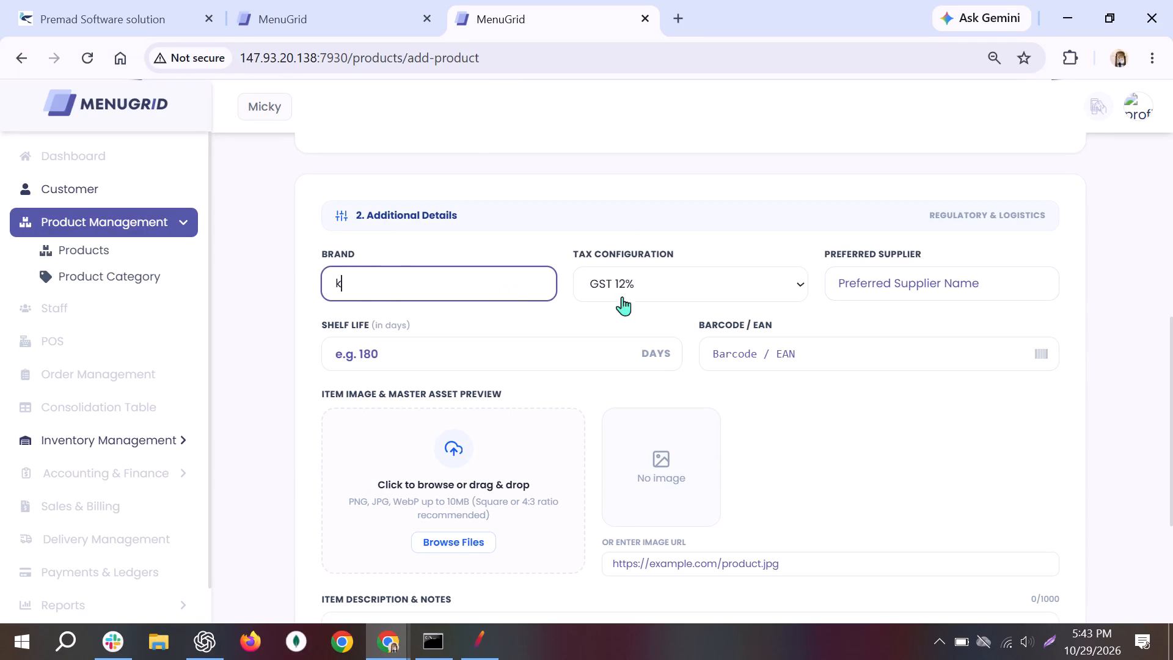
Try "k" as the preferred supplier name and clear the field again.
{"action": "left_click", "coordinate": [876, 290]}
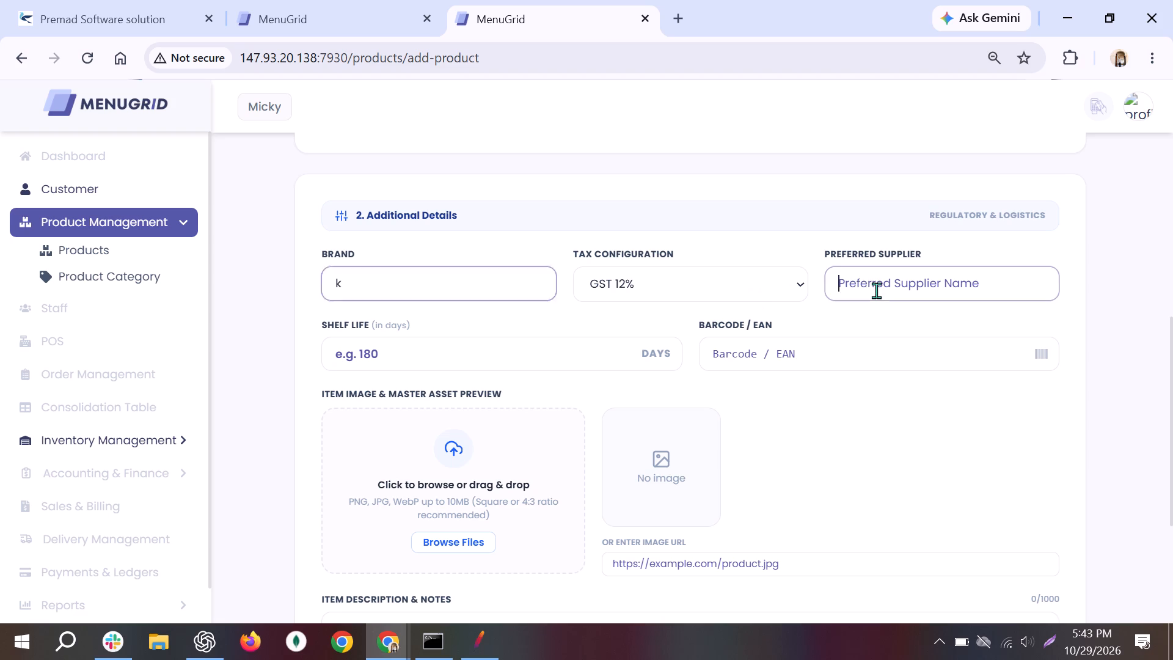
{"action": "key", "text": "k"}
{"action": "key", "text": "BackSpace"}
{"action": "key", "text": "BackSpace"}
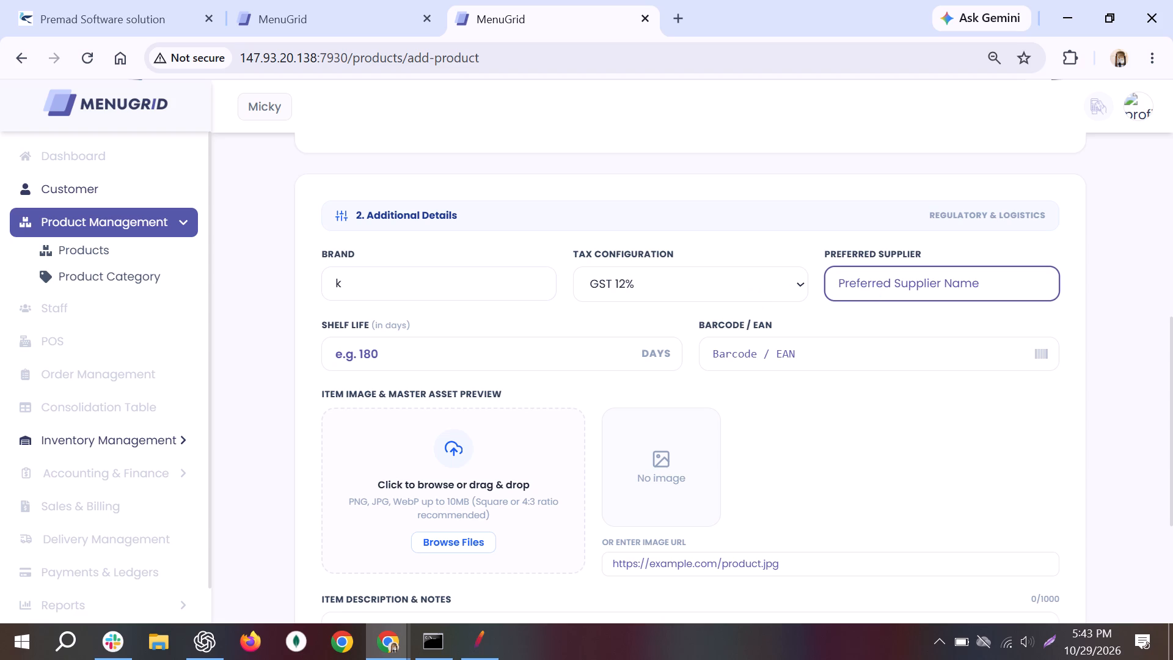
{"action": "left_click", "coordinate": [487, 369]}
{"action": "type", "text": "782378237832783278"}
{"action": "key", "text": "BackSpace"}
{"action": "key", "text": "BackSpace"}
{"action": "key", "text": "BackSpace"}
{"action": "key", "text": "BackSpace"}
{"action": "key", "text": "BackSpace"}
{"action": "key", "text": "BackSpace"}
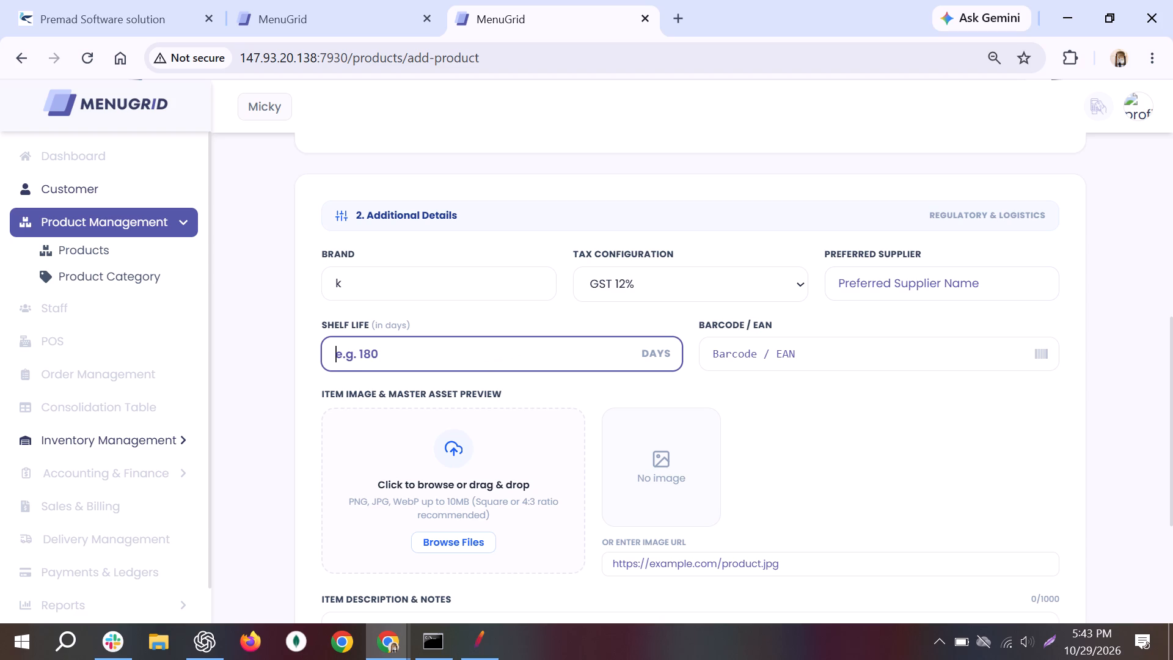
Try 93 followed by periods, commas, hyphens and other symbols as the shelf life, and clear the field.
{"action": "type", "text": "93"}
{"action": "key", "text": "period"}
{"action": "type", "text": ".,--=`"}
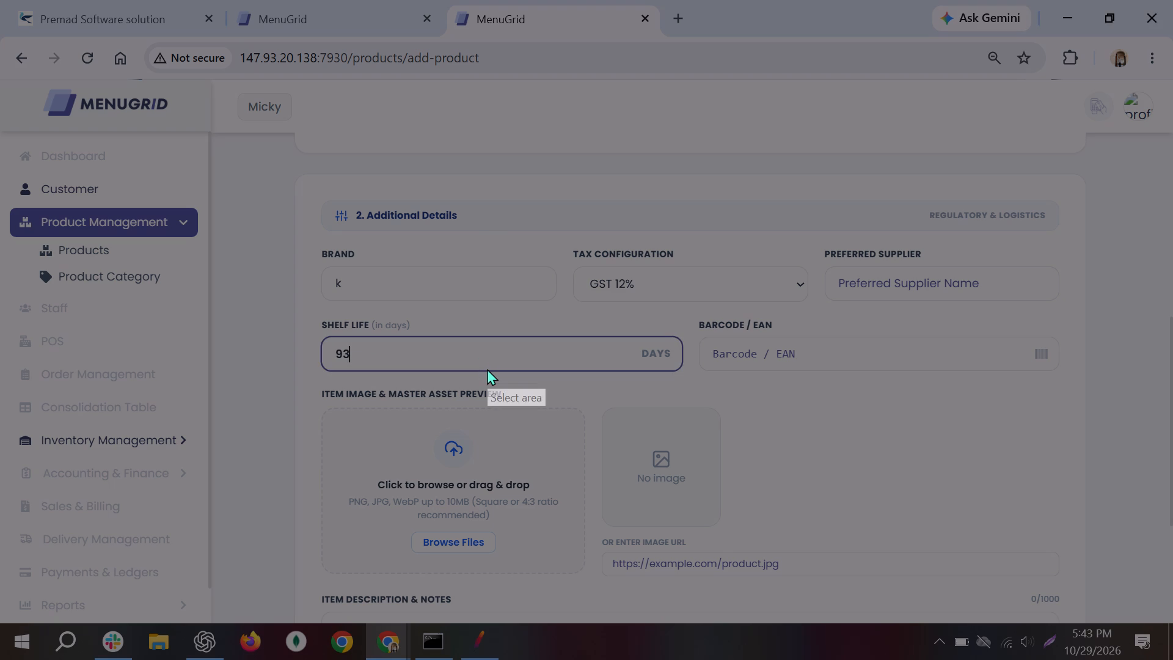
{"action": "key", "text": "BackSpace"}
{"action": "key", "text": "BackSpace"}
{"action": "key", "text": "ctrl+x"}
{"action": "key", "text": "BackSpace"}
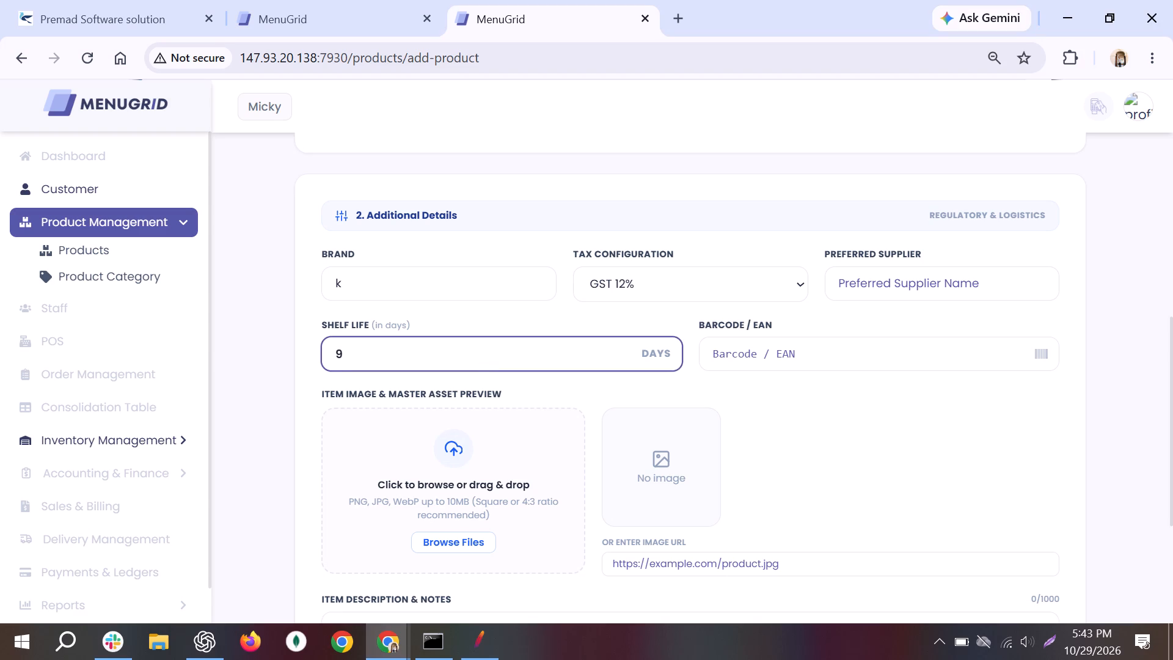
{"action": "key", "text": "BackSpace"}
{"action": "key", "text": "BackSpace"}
Set the product's shelf life to 10 days.
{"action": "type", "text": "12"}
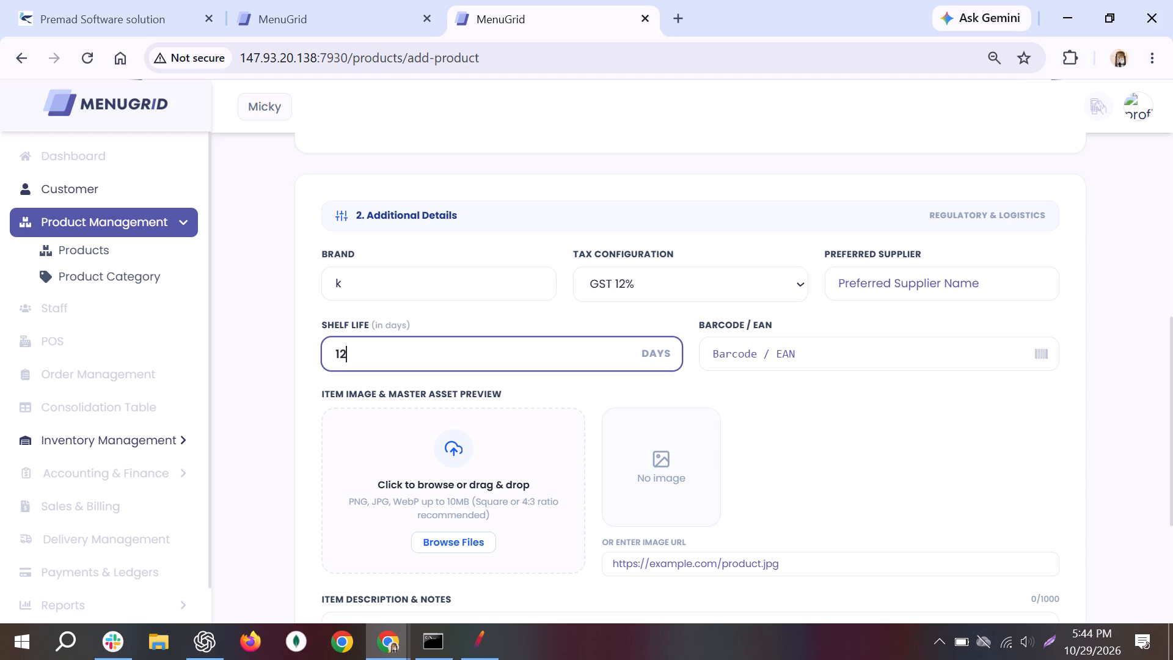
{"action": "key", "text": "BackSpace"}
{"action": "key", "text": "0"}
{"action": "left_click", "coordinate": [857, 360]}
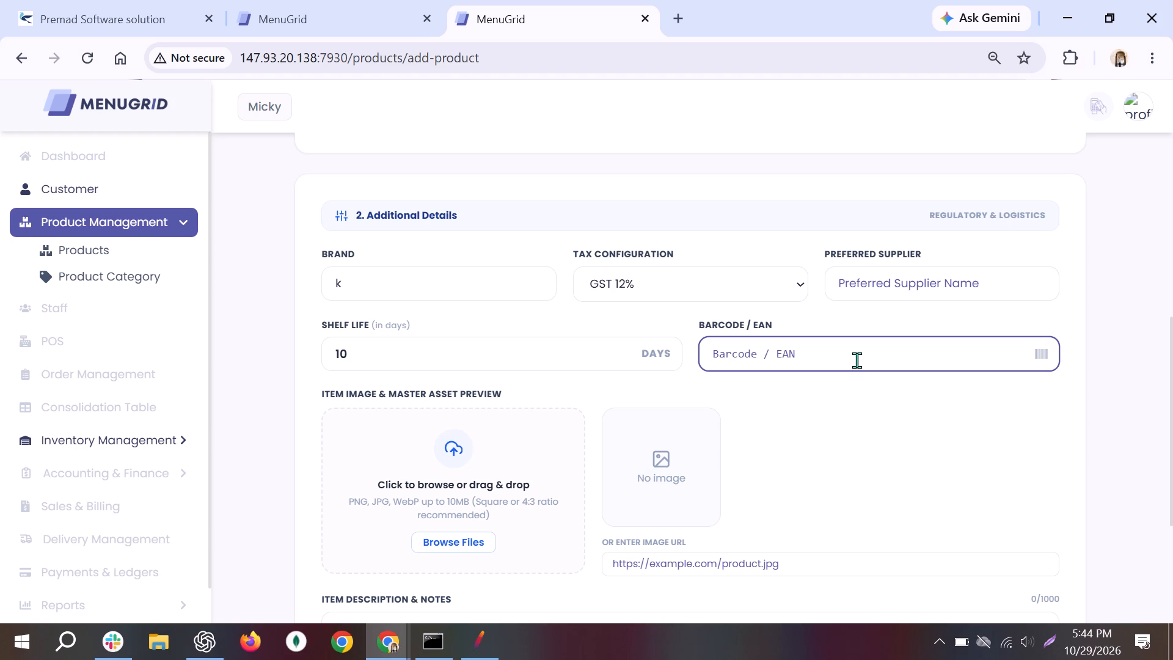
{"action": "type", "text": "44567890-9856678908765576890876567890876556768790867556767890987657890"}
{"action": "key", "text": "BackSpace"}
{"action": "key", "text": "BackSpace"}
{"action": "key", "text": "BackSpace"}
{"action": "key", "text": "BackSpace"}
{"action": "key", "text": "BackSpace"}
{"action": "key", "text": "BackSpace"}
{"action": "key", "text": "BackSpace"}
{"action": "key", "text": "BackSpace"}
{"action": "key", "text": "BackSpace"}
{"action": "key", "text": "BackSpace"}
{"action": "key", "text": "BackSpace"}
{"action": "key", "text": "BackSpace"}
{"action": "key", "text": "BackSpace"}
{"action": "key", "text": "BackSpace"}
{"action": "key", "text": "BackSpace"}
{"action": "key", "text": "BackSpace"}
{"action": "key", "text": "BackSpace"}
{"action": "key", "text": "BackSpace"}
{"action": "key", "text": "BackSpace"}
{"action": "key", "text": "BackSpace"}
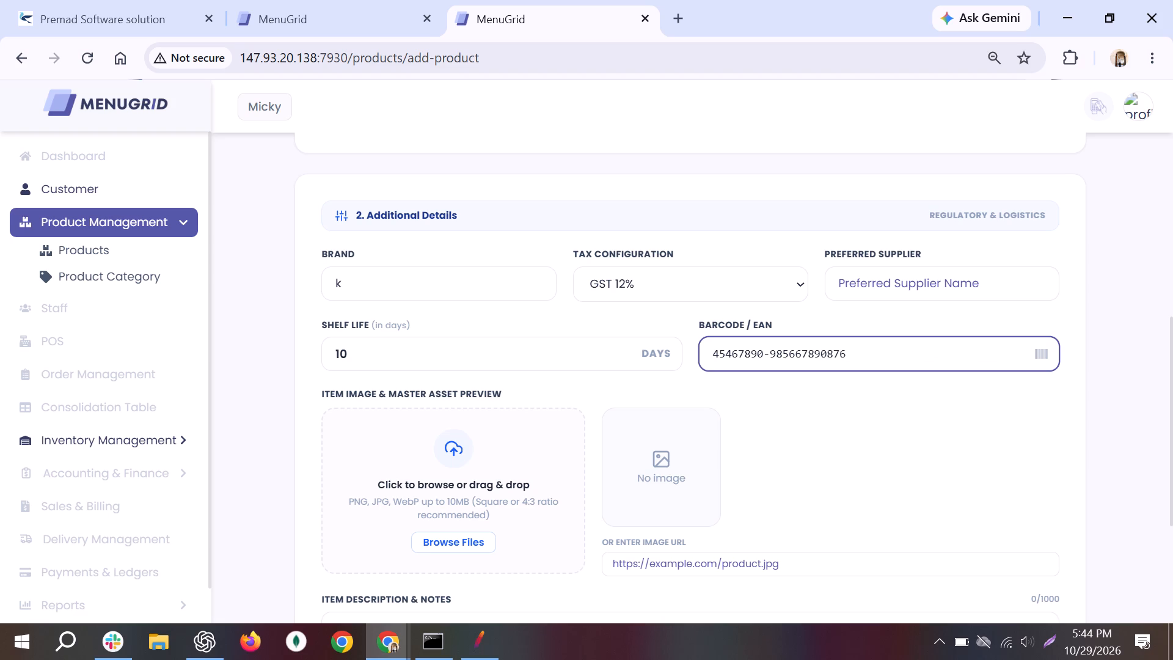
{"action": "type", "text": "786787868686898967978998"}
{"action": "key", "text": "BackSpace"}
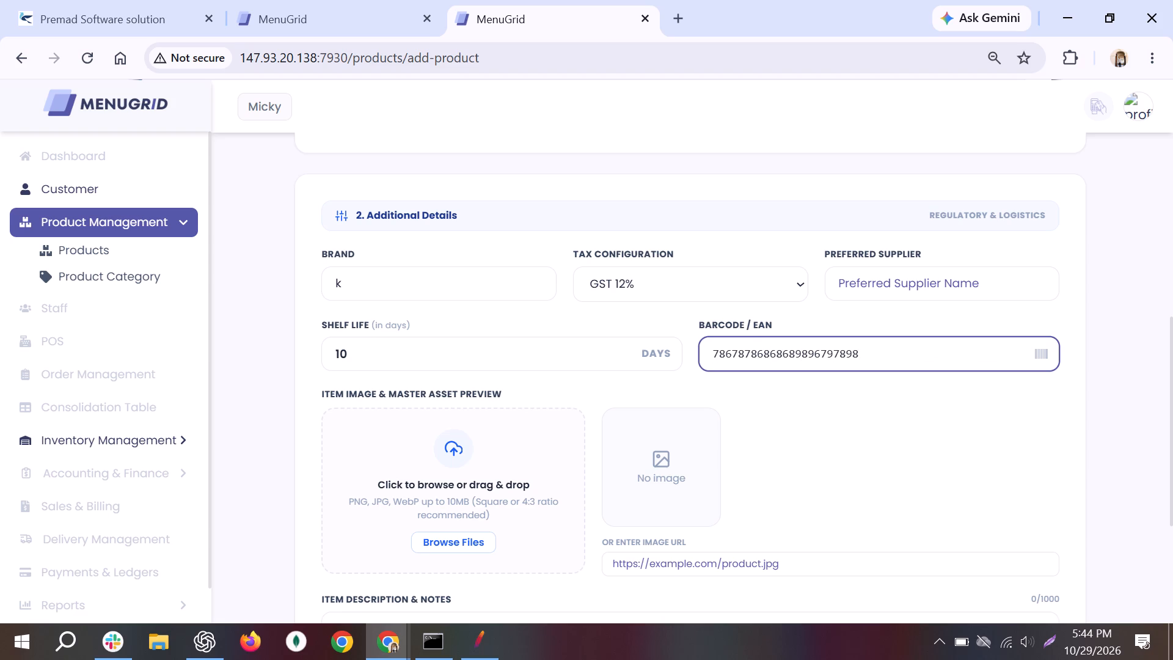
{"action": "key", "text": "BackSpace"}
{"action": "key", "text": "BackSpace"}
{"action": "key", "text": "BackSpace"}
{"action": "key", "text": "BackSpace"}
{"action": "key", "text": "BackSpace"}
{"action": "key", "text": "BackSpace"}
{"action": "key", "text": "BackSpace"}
{"action": "key", "text": "BackSpace"}
{"action": "type", "text": "89989"}
Upload the beer bottle picture images (50).jfif from the Downloads folder as the item image.
{"action": "scroll", "coordinate": [857, 360], "scroll_direction": "down", "scroll_amount": 2}
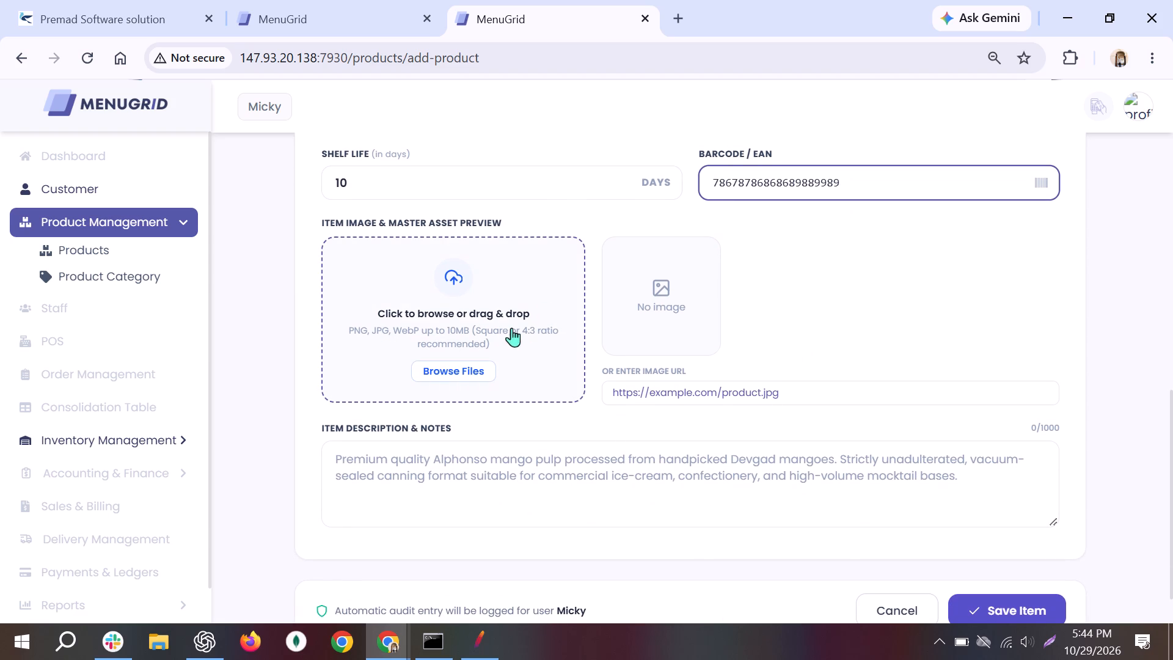
{"action": "left_click", "coordinate": [479, 369]}
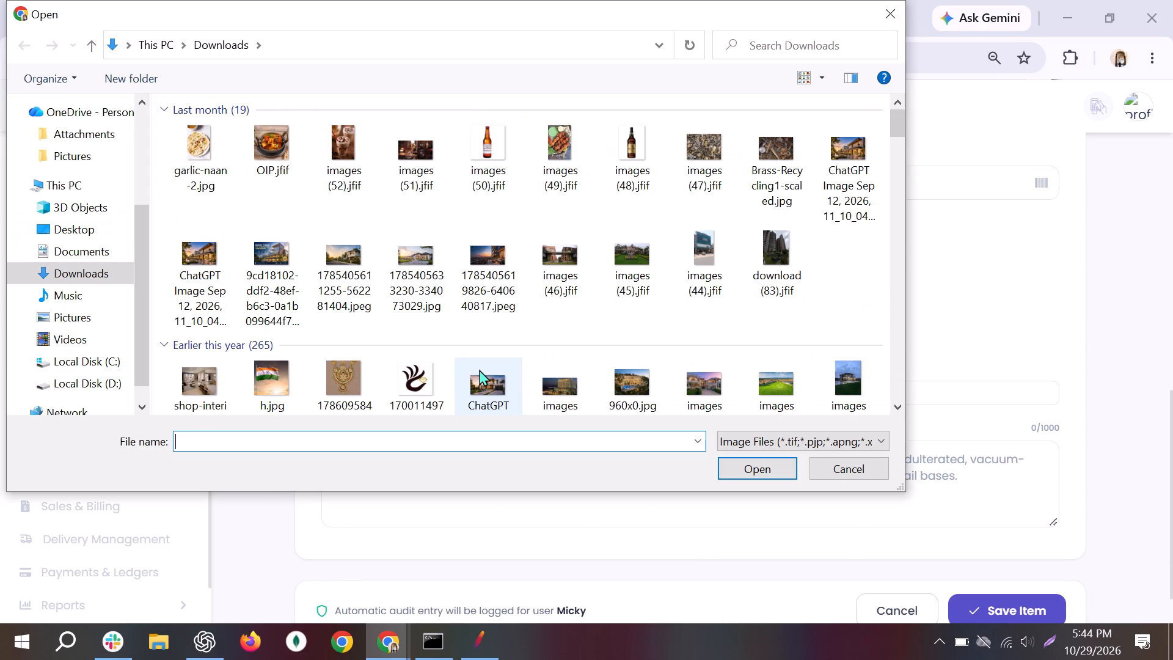
{"action": "left_click", "coordinate": [508, 158]}
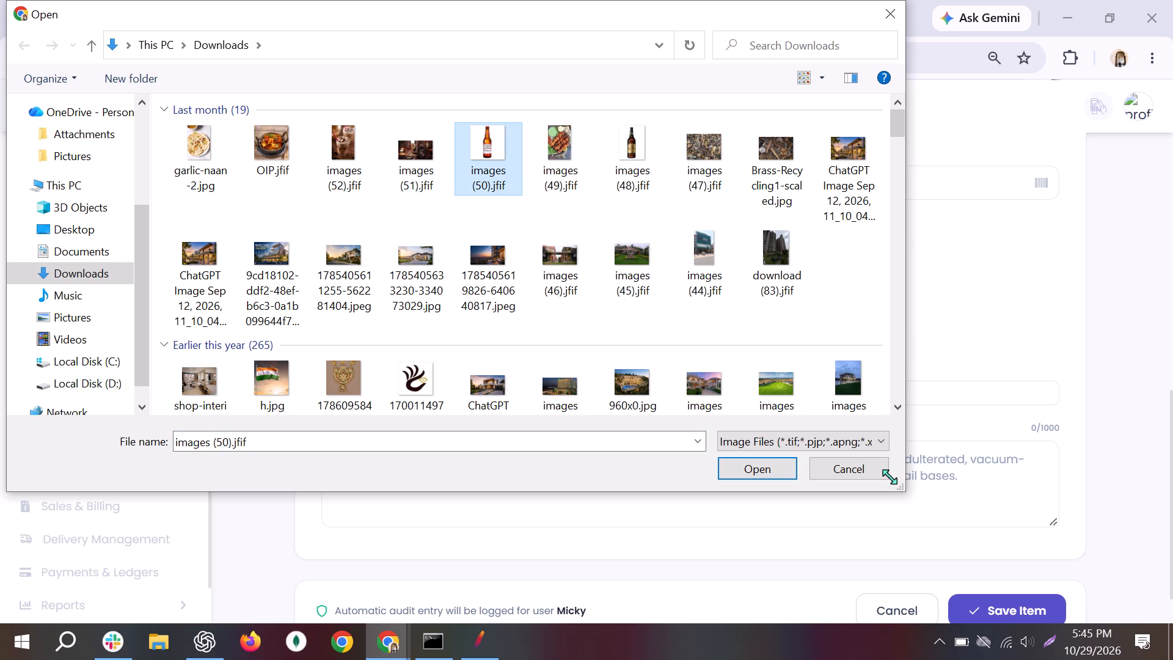
{"action": "left_click", "coordinate": [774, 468]}
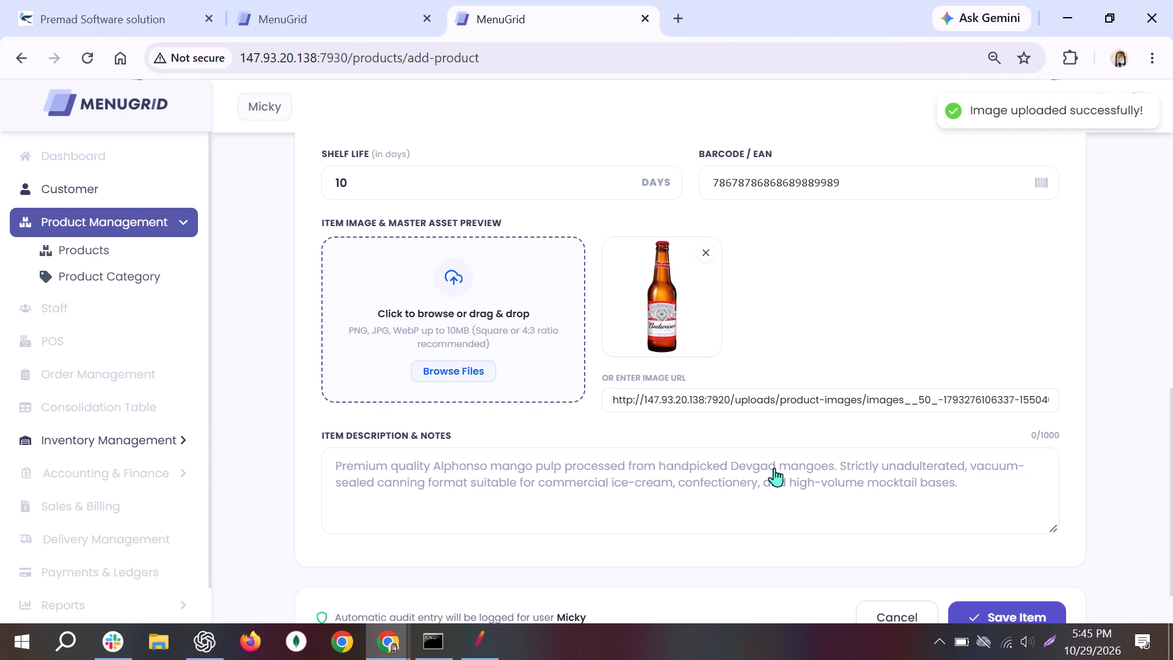
Enter "King_Kong350" as the item description and notes.
{"action": "scroll", "coordinate": [774, 468], "scroll_direction": "down", "scroll_amount": 2}
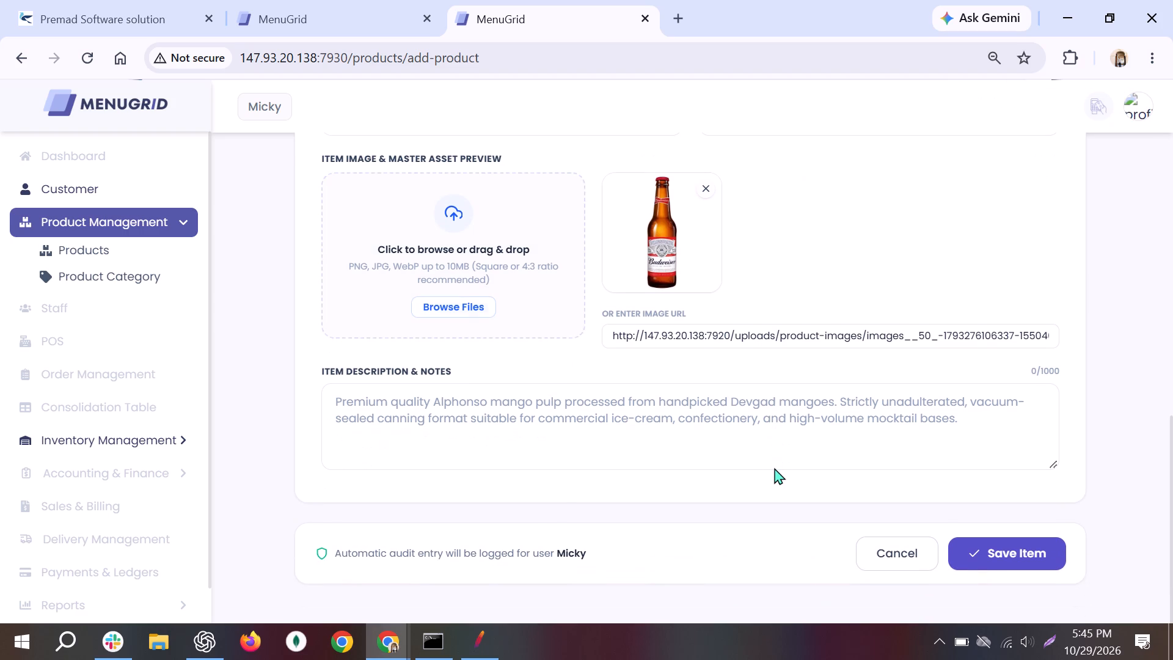
{"action": "left_click", "coordinate": [771, 437]}
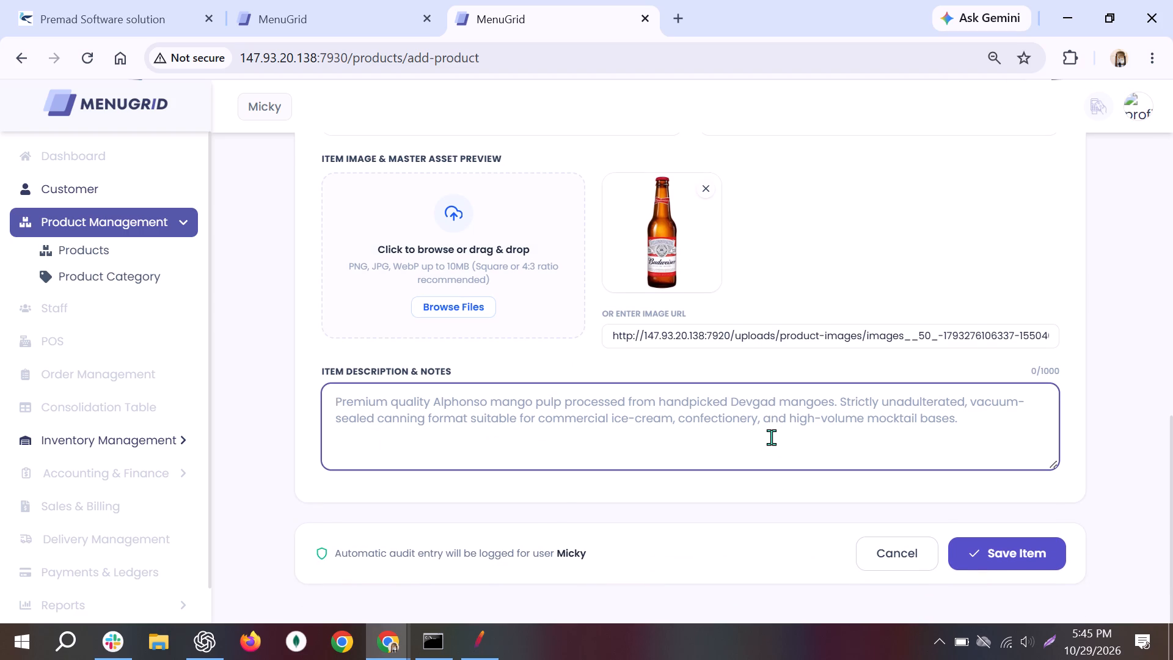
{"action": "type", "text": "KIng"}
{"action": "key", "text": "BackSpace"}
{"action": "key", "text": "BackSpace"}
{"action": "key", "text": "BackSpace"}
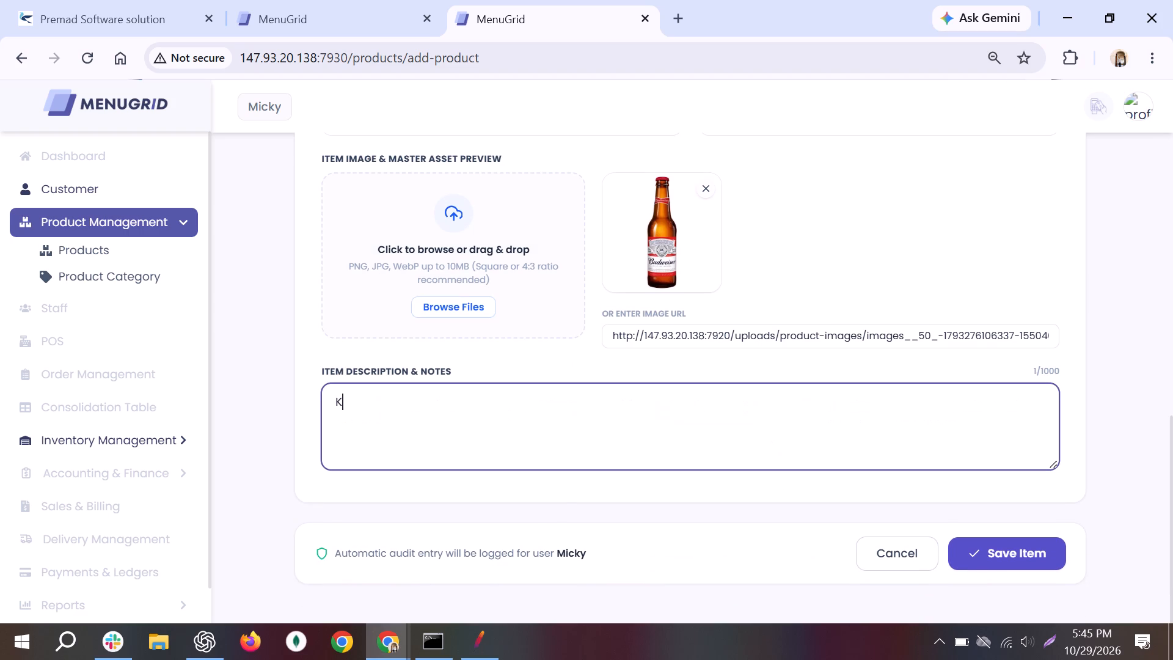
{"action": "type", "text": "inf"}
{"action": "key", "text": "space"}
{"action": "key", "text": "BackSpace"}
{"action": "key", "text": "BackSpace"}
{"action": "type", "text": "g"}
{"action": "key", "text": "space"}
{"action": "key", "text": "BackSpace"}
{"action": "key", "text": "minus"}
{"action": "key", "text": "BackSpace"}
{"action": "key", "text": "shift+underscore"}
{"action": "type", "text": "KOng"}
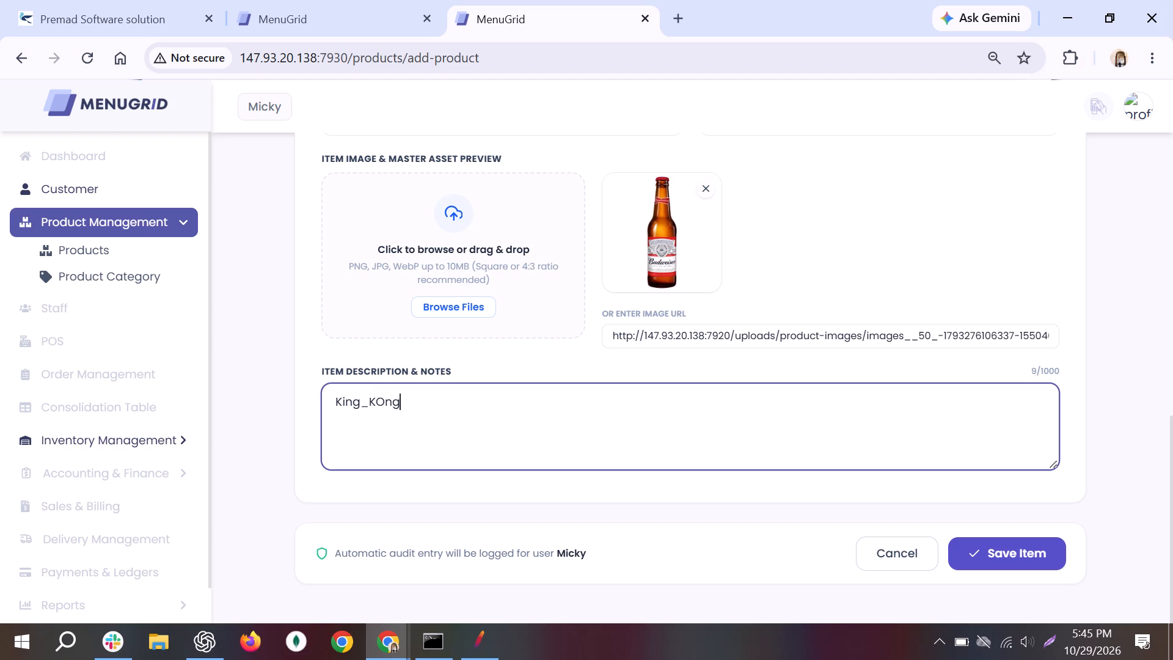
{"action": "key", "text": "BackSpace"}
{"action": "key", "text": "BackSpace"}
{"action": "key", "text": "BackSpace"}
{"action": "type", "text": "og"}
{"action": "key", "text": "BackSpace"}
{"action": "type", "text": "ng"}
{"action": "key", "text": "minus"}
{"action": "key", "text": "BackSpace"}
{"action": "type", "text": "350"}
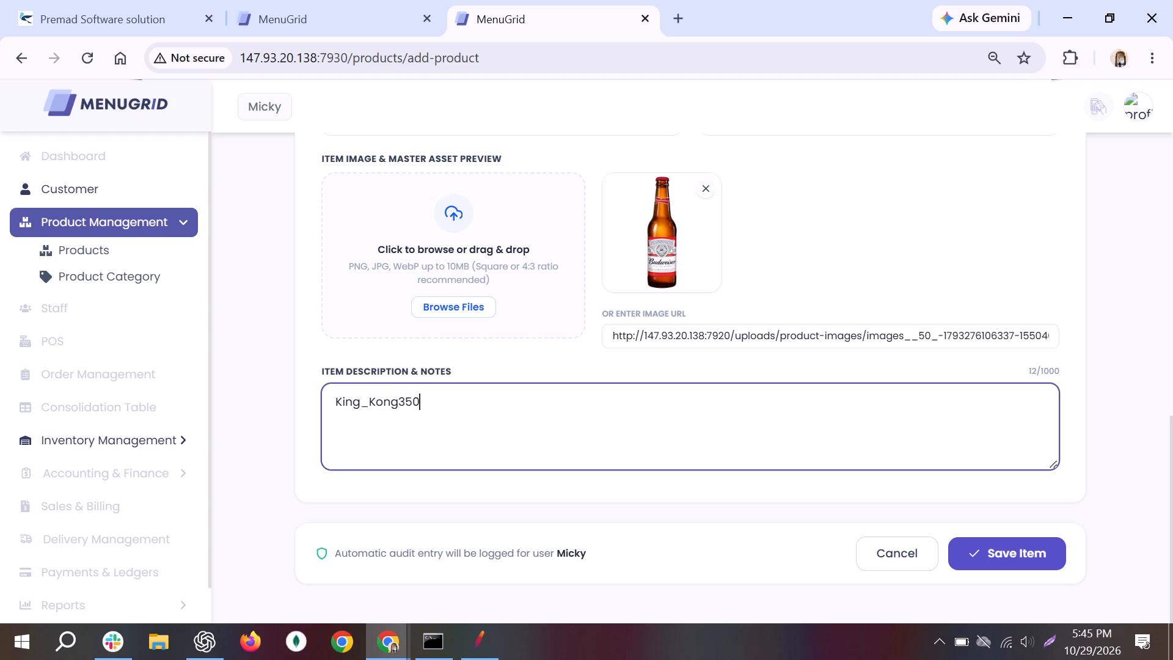
Look back over the product's filled-in additional details.
{"action": "scroll", "coordinate": [871, 515], "scroll_direction": "down", "scroll_amount": 1}
{"action": "scroll", "coordinate": [871, 515], "scroll_direction": "up", "scroll_amount": 2}
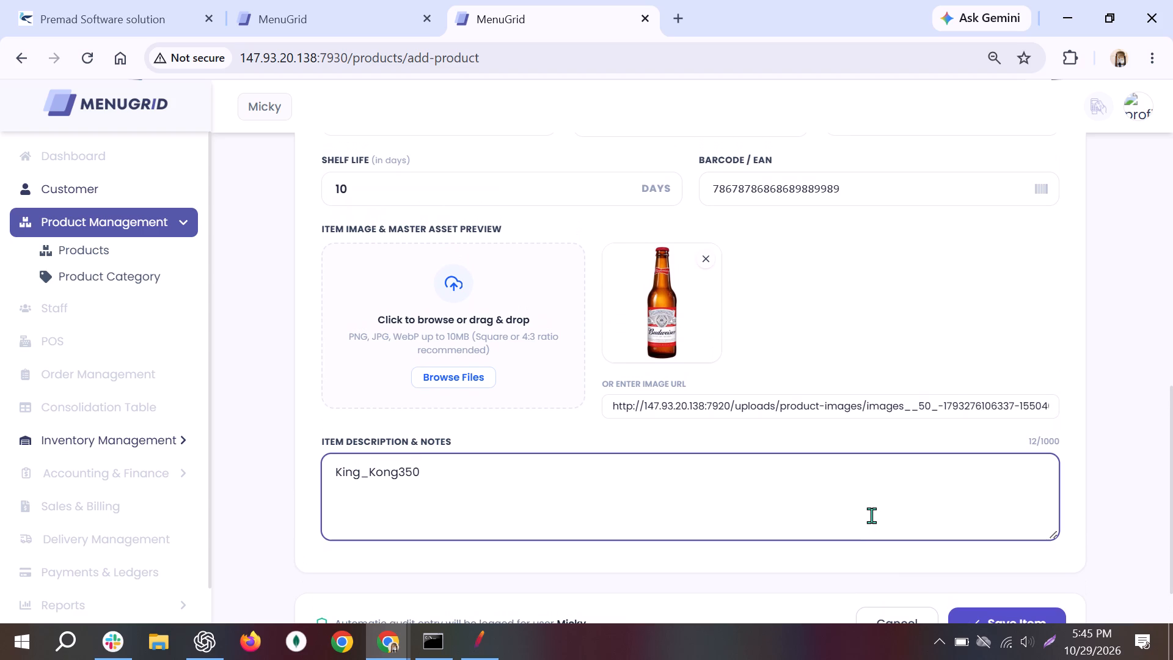
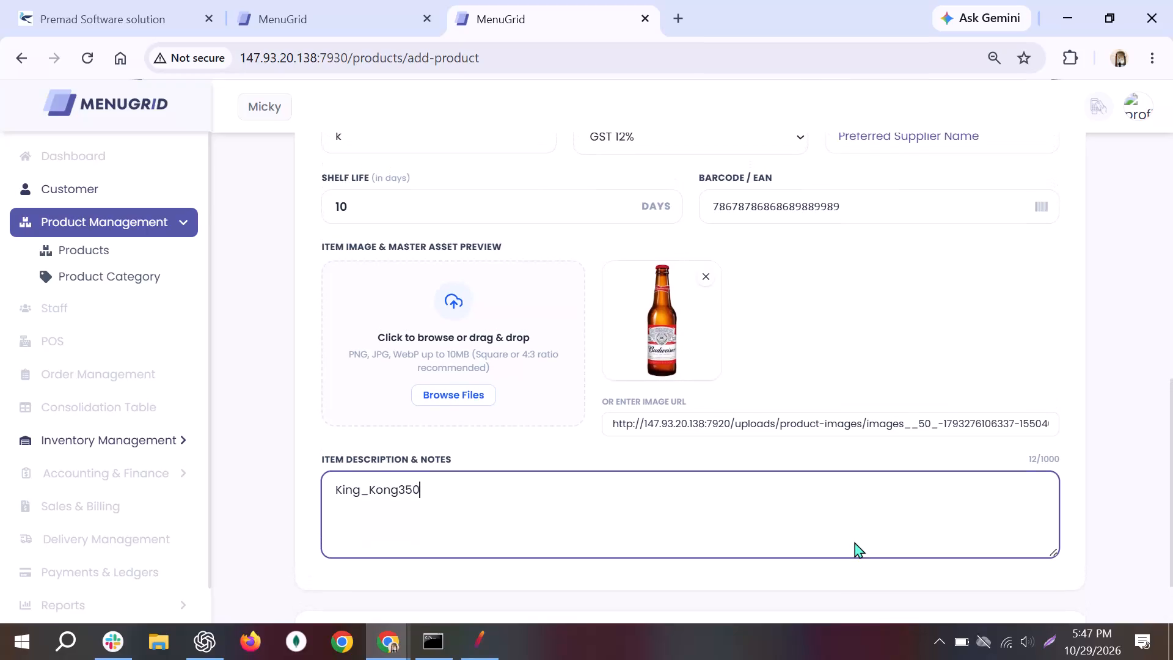
Replace the product's brand in the additional details with "King_Kong350".
{"action": "scroll", "coordinate": [836, 494], "scroll_direction": "up", "scroll_amount": 3}
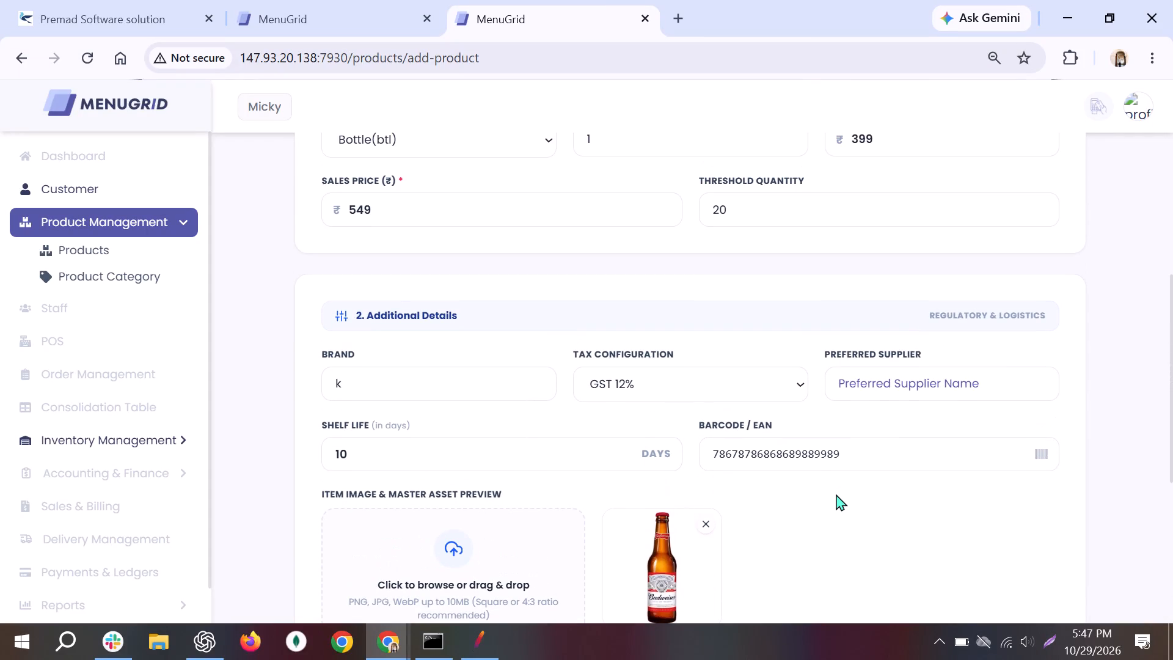
{"action": "key", "text": "Tab"}
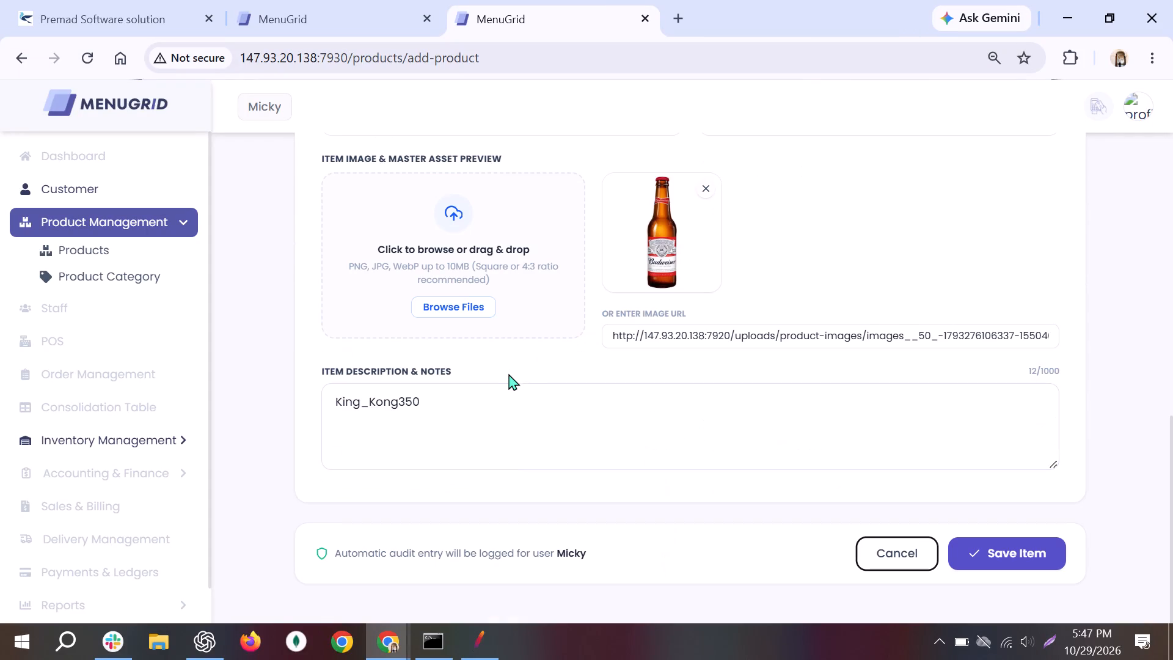
{"action": "scroll", "coordinate": [500, 399], "scroll_direction": "up", "scroll_amount": 3}
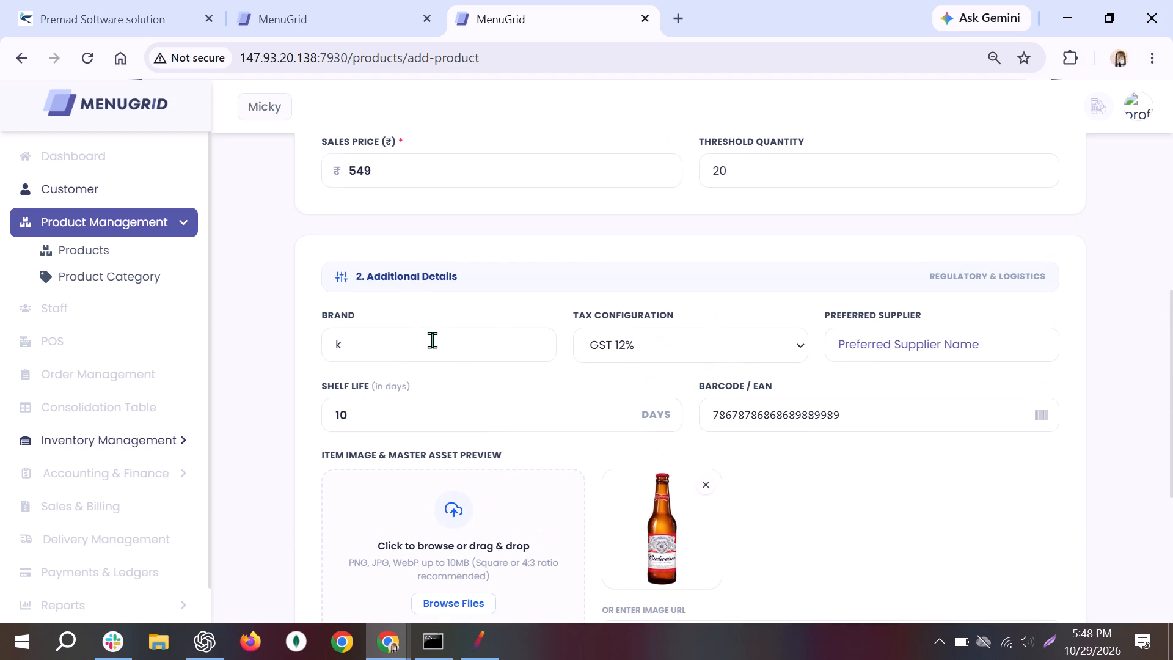
{"action": "left_click", "coordinate": [432, 340]}
{"action": "key", "text": "BackSpace"}
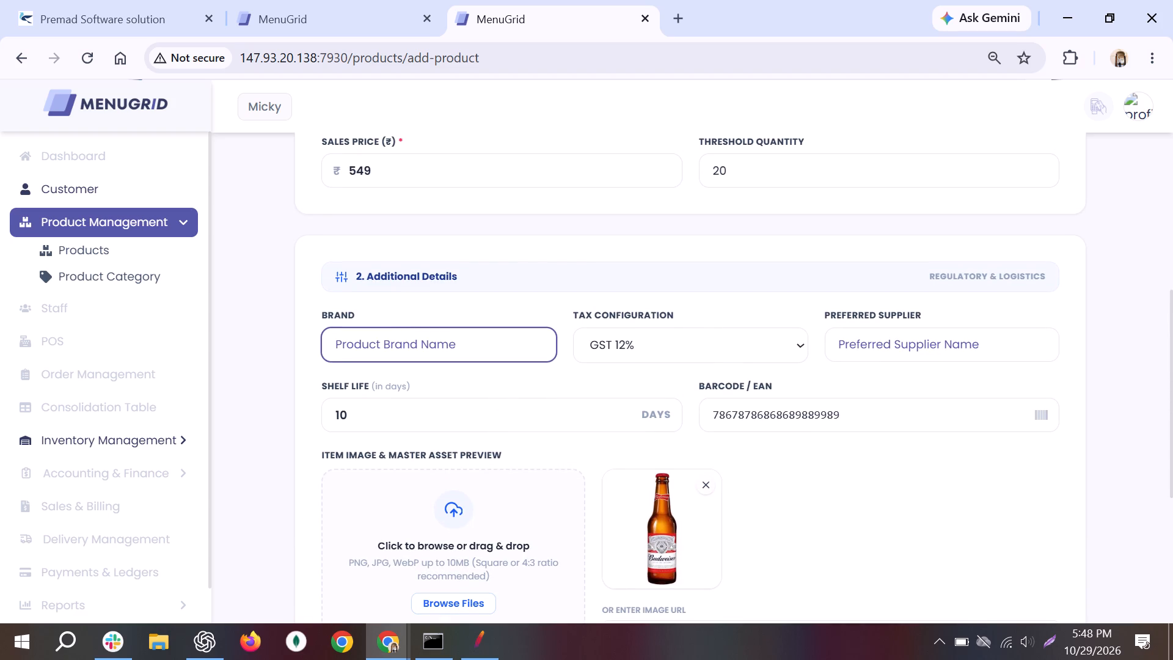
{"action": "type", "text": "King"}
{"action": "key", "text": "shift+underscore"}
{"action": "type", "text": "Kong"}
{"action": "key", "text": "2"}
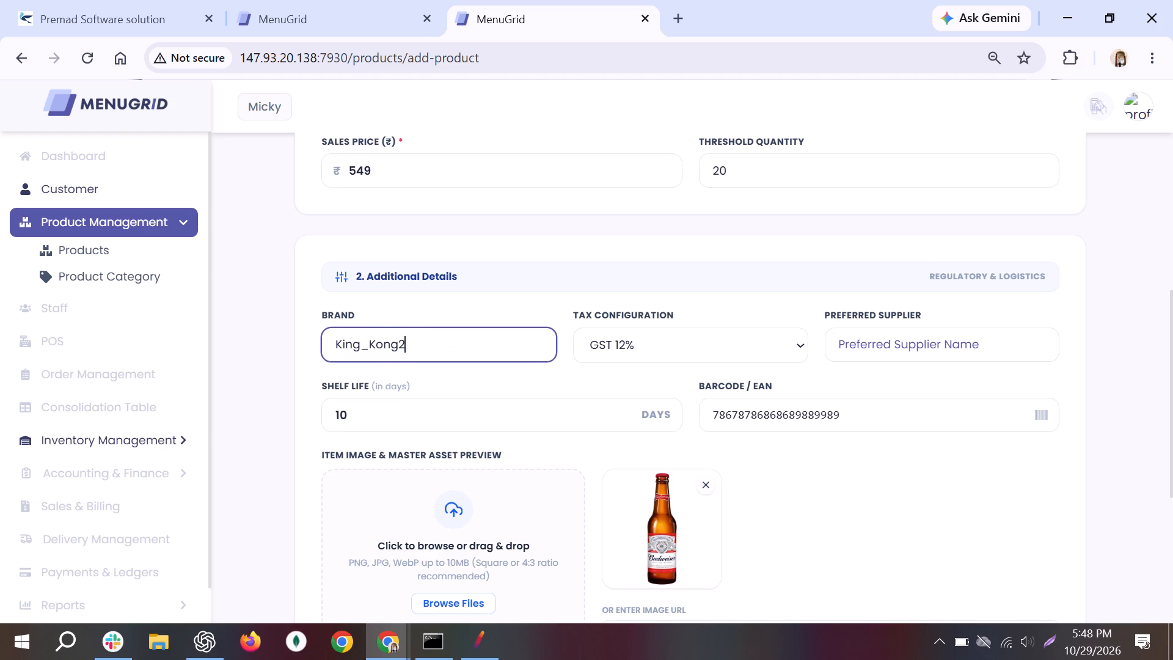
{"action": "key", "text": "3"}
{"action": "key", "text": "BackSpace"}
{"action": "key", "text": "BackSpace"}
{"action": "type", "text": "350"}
{"action": "scroll", "coordinate": [432, 340], "scroll_direction": "down", "scroll_amount": 1}
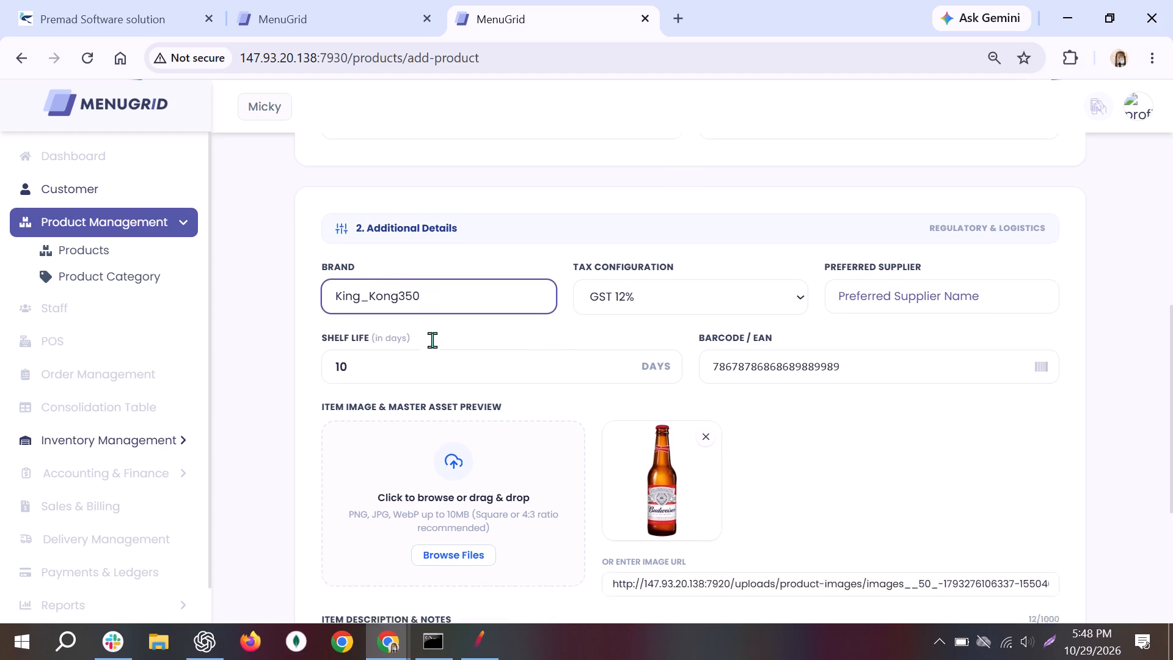
{"action": "left_click", "coordinate": [836, 348]}
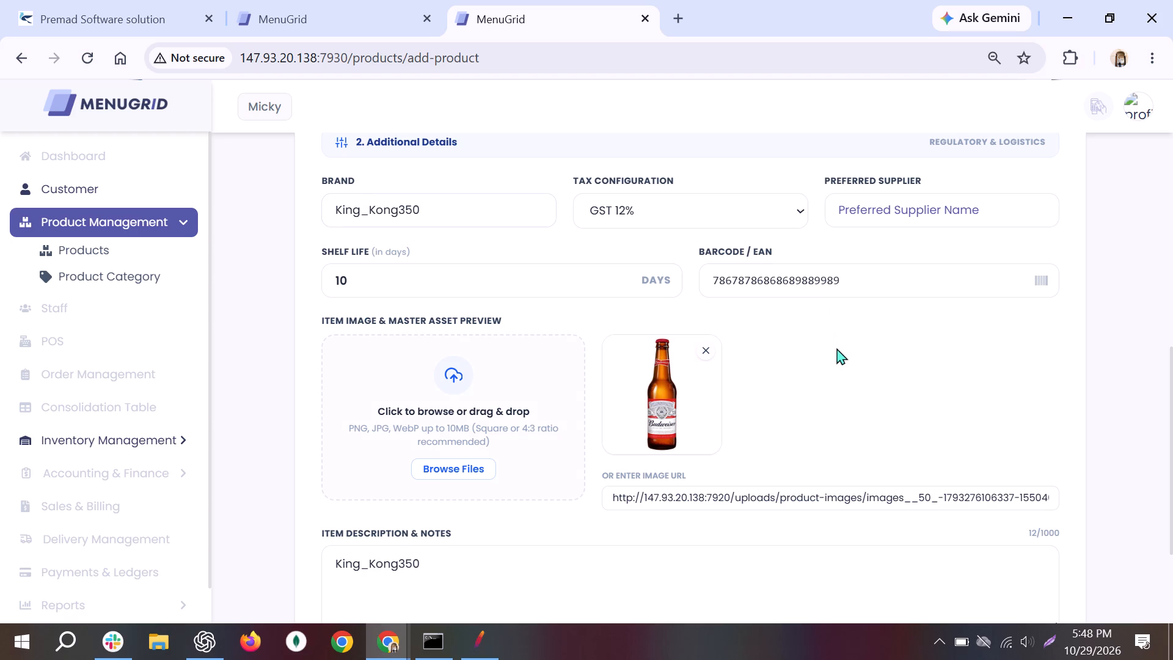
Review the filled-in product form, from the item description back up to the basic details.
{"action": "scroll", "coordinate": [836, 348], "scroll_direction": "down", "scroll_amount": 3}
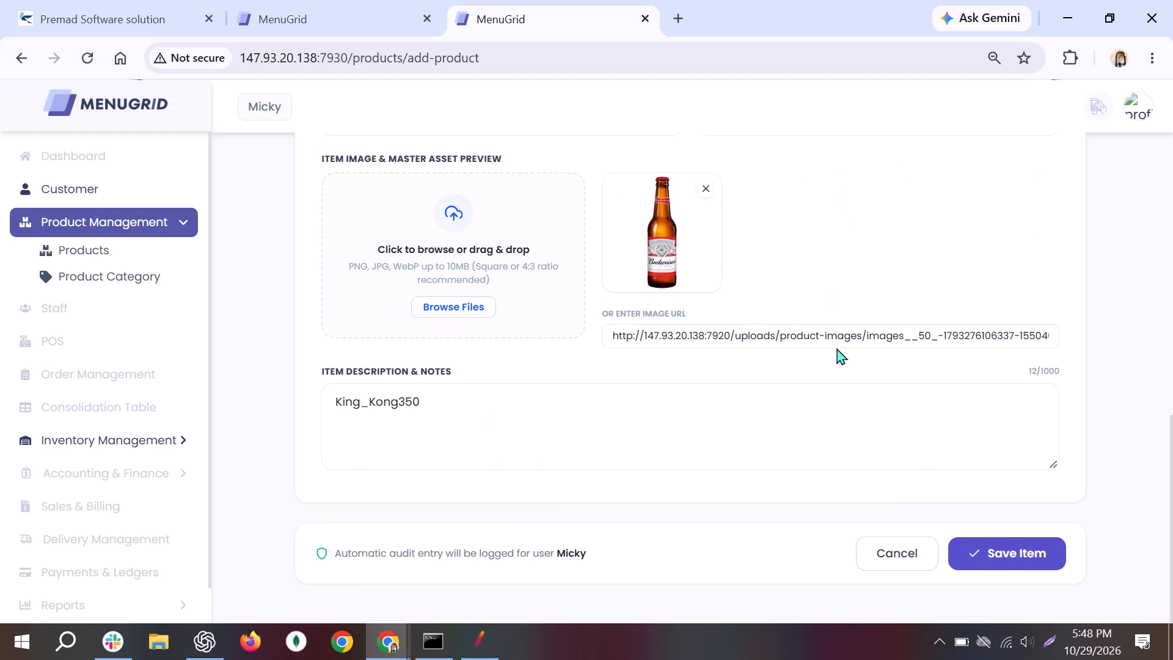
{"action": "scroll", "coordinate": [836, 348], "scroll_direction": "down", "scroll_amount": 5}
{"action": "scroll", "coordinate": [836, 348], "scroll_direction": "up", "scroll_amount": 6}
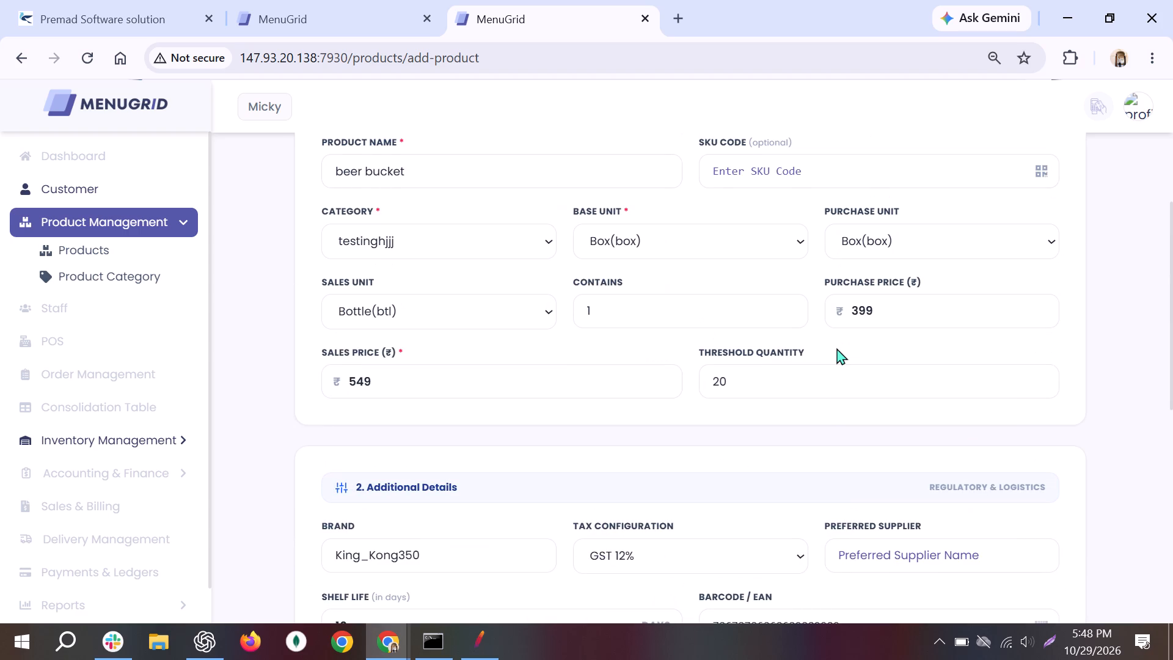
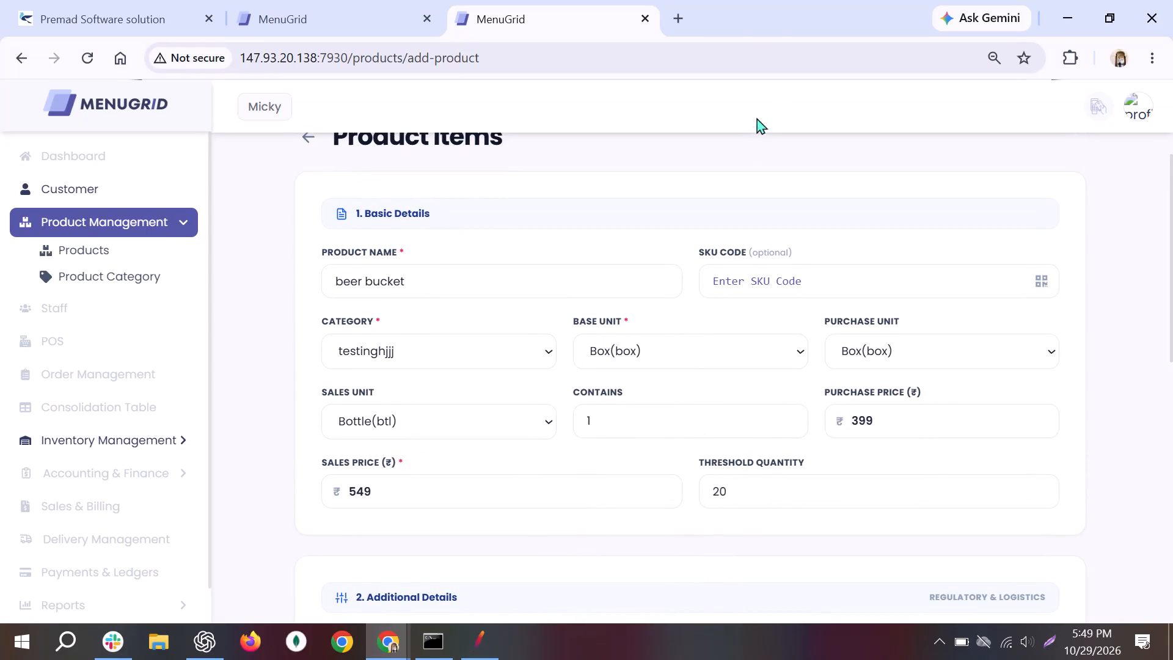
Enter "BEERU993HAIM" as the optional SKU code in the beer bucket's basic details.
{"action": "left_click", "coordinate": [766, 268]}
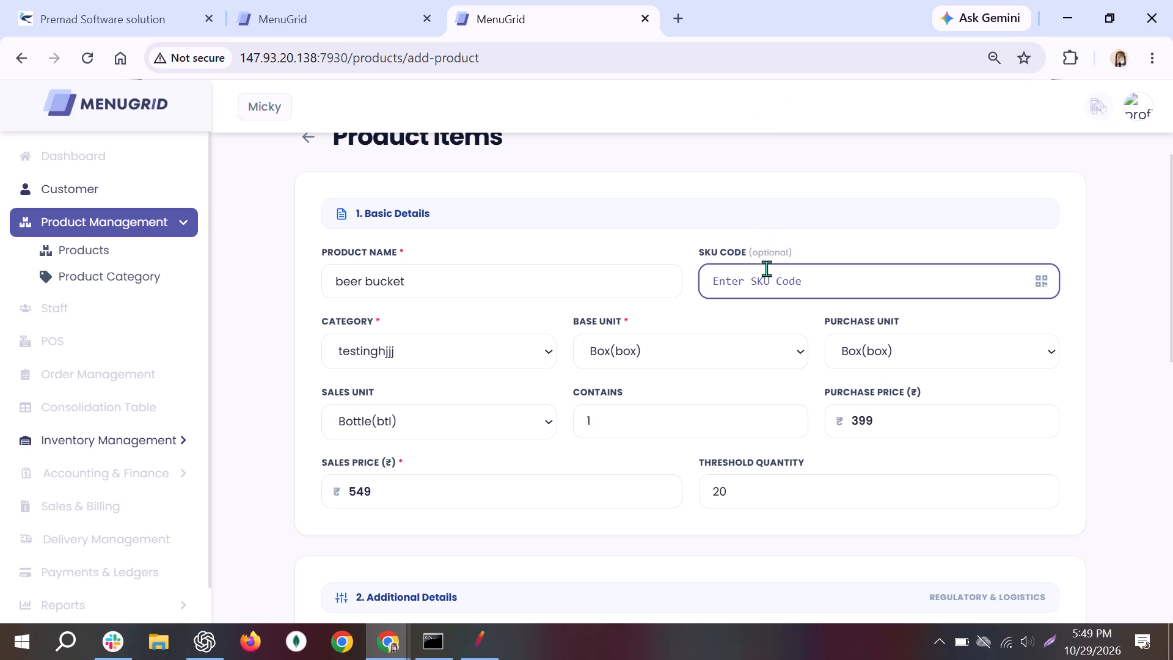
{"action": "type", "text": "BEER"}
{"action": "type", "text": "ui"}
{"action": "key", "text": "BackSpace"}
{"action": "type", "text": "993h"}
{"action": "key", "text": "BackSpace"}
{"action": "type", "text": "haim"}
{"action": "scroll", "coordinate": [800, 427], "scroll_direction": "down", "scroll_amount": 1}
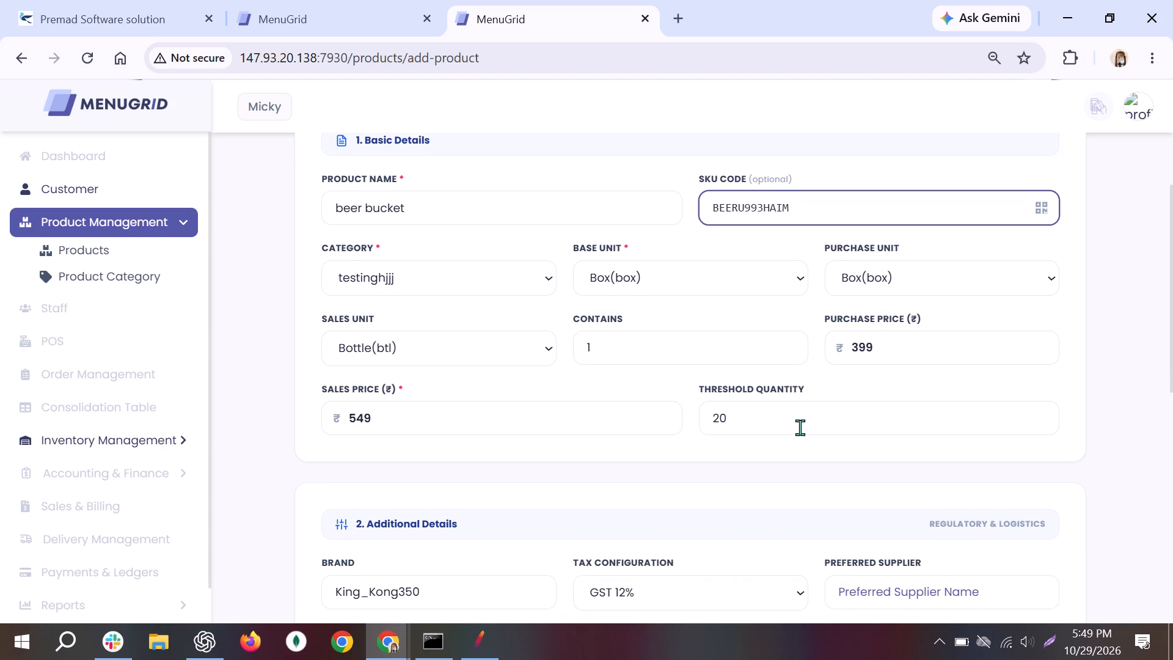